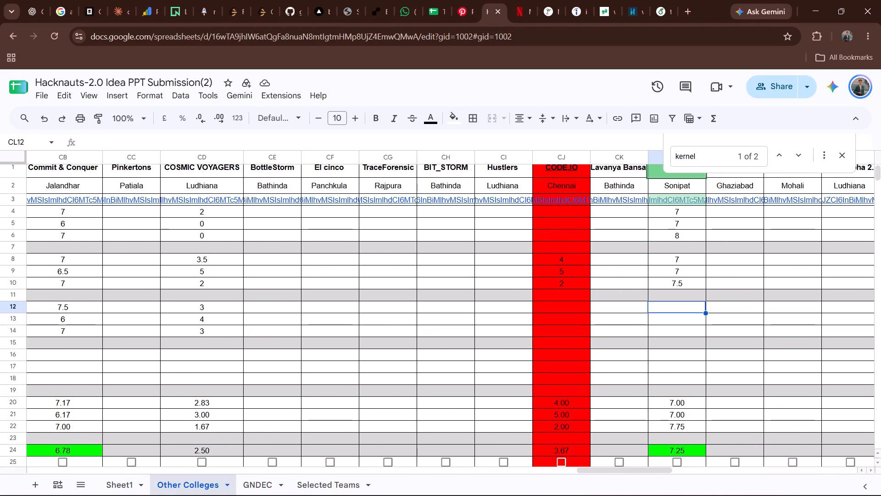
Look over the team evaluation scores in the Other Colleges sheet, going back to the row labels in the first columns.
{"action": "scroll", "coordinate": [610, 376], "scroll_direction": "right", "scroll_amount": 20}
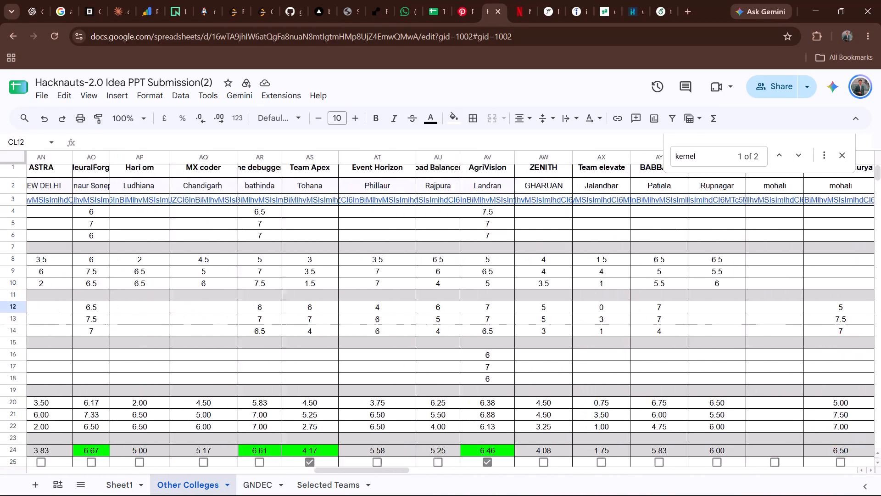
{"action": "scroll", "coordinate": [610, 376], "scroll_direction": "right", "scroll_amount": 7}
{"action": "scroll", "coordinate": [610, 376], "scroll_direction": "right", "scroll_amount": 17}
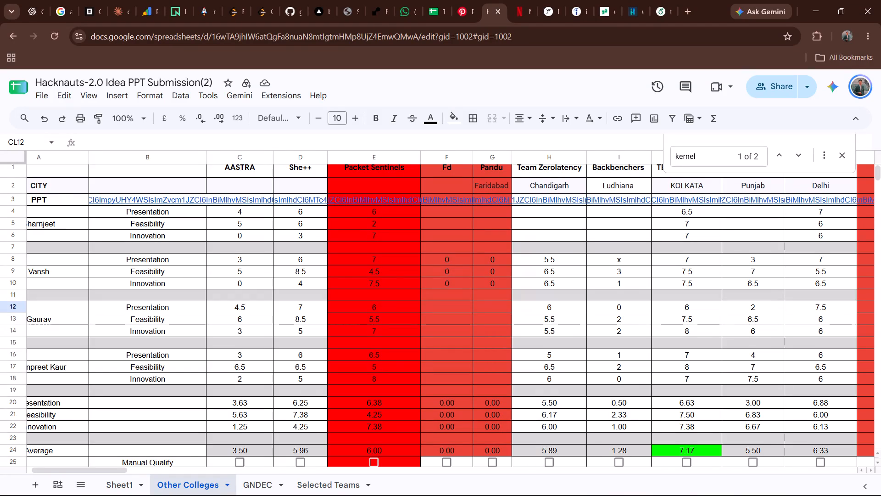
Look across the team columns of the Other Colleges sheet and step through the search matches for kernel.
{"action": "scroll", "coordinate": [352, 410], "scroll_direction": "left", "scroll_amount": 17}
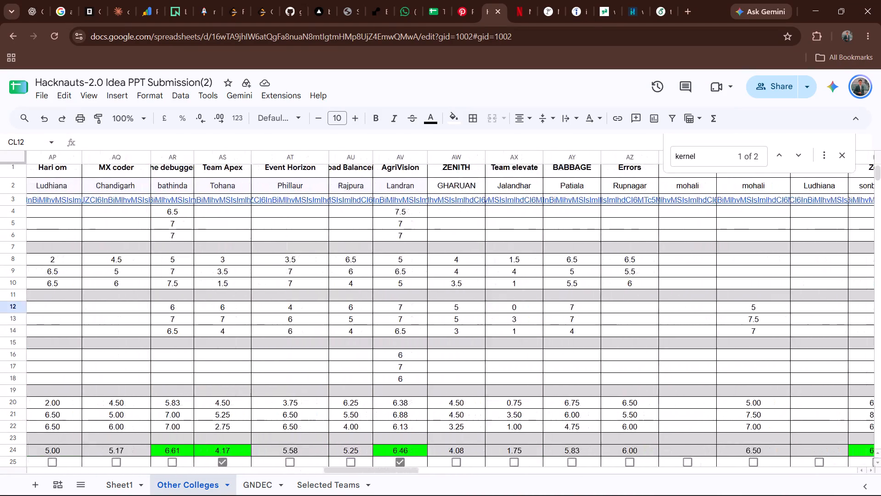
{"action": "scroll", "coordinate": [352, 410], "scroll_direction": "left", "scroll_amount": 2}
{"action": "scroll", "coordinate": [352, 410], "scroll_direction": "right", "scroll_amount": 8}
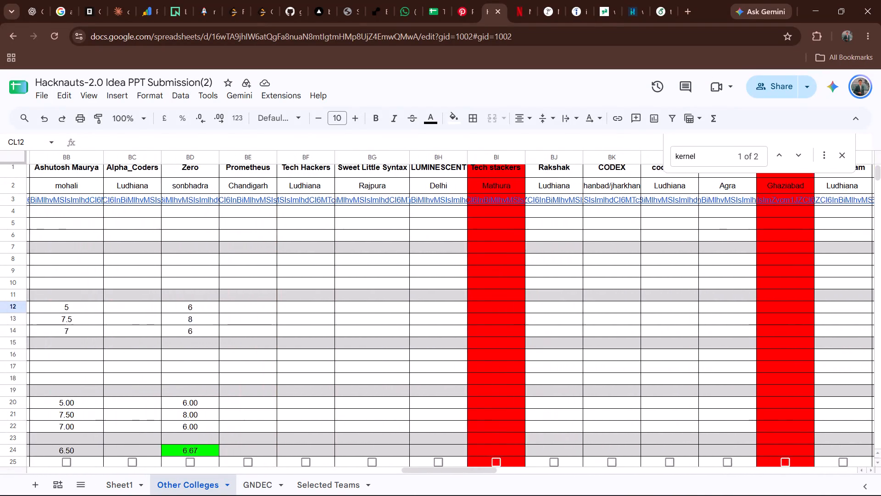
{"action": "scroll", "coordinate": [352, 410], "scroll_direction": "left", "scroll_amount": 4}
{"action": "scroll", "coordinate": [352, 410], "scroll_direction": "right", "scroll_amount": 1}
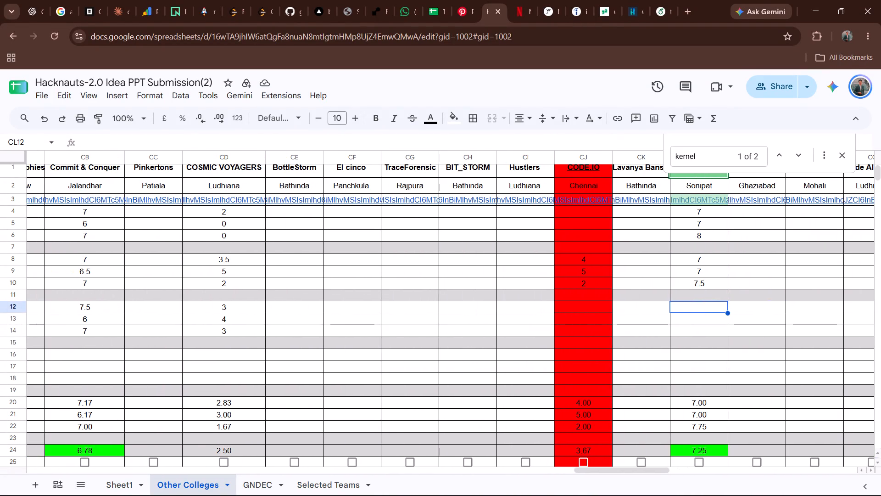
{"action": "scroll", "coordinate": [720, 290], "scroll_direction": "up", "scroll_amount": 2}
{"action": "scroll", "coordinate": [720, 290], "scroll_direction": "left", "scroll_amount": 1}
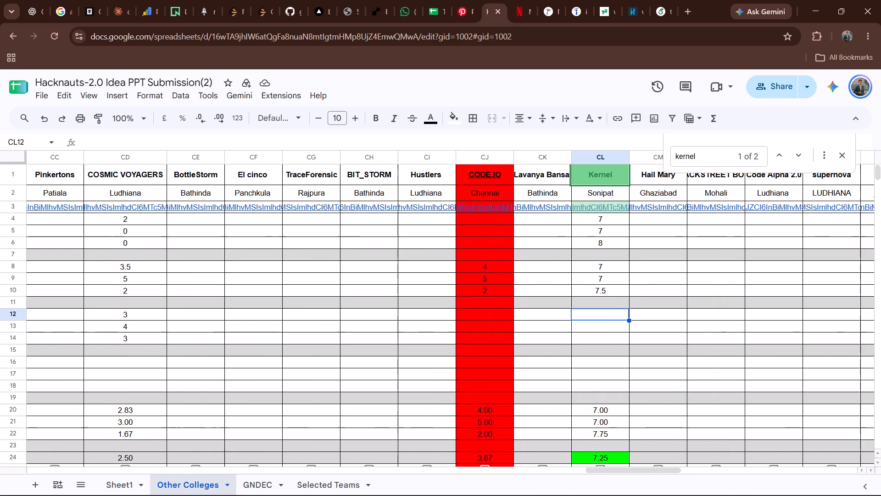
{"action": "scroll", "coordinate": [720, 290], "scroll_direction": "left", "scroll_amount": 1}
{"action": "left_click", "coordinate": [782, 157]}
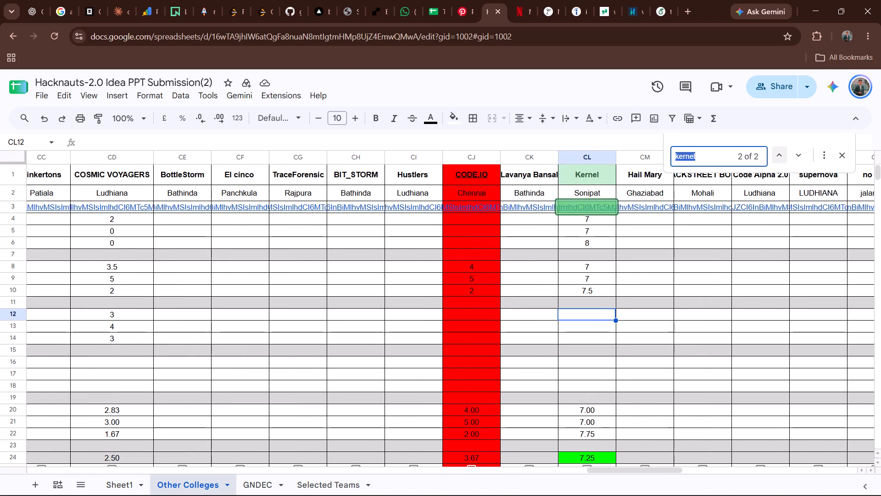
{"action": "left_click", "coordinate": [799, 158]}
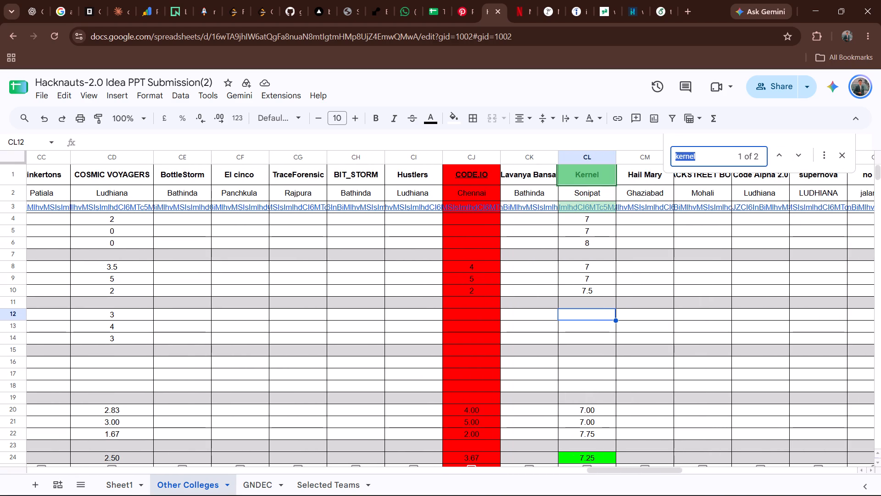
Open the Kernel team's submitted presentation PDF from its PPT link in row 3.
{"action": "double_click", "coordinate": [601, 317]}
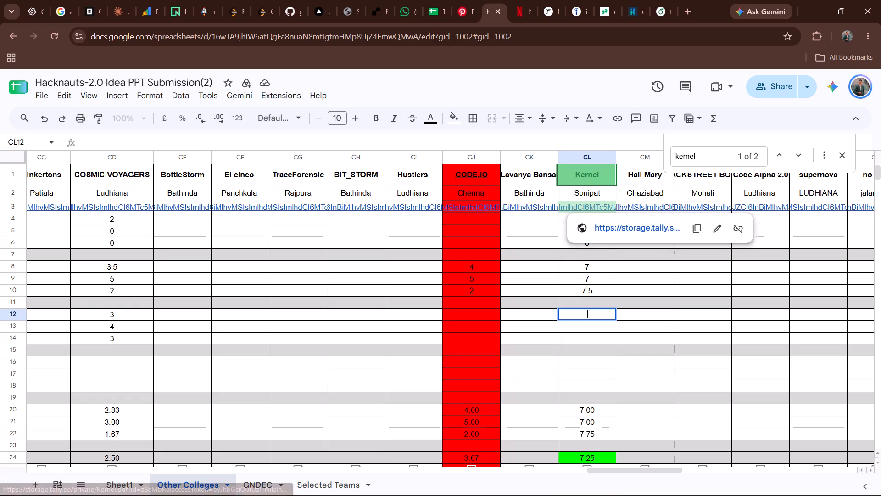
{"action": "left_click", "coordinate": [619, 226]}
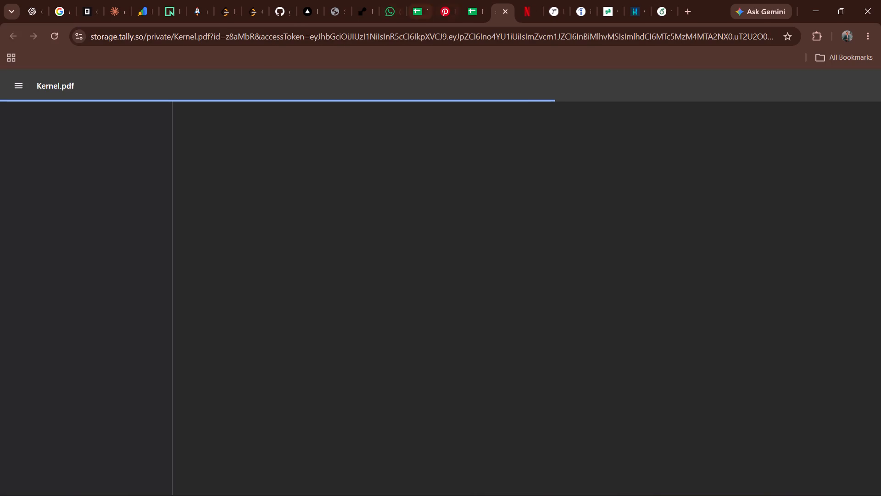
Return to the scoring spreadsheet, close the search, and open the Kernel team's empty Presentation score cell CL12 for editing.
{"action": "left_click", "coordinate": [468, 8]}
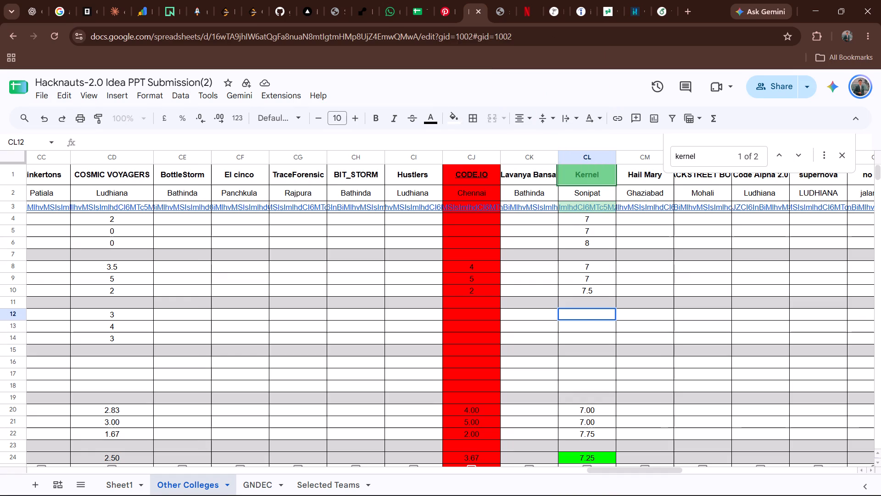
{"action": "left_click", "coordinate": [835, 162]}
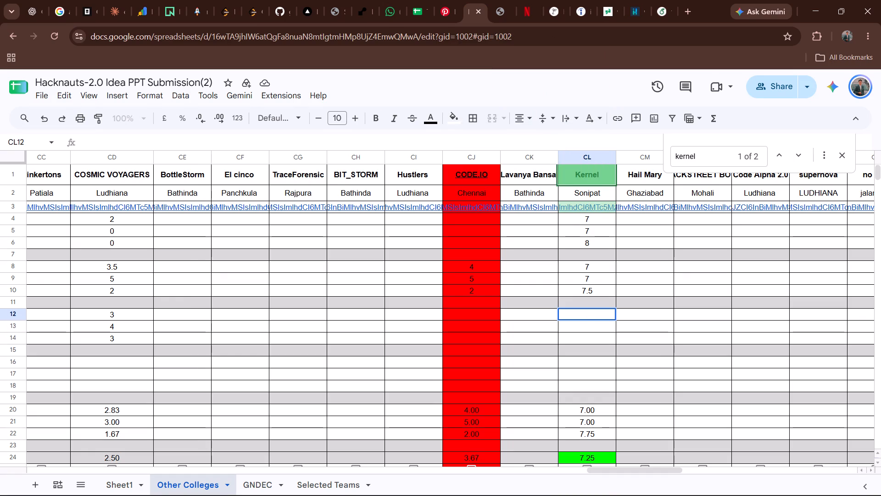
{"action": "left_click", "coordinate": [847, 155]}
{"action": "left_click", "coordinate": [597, 323]}
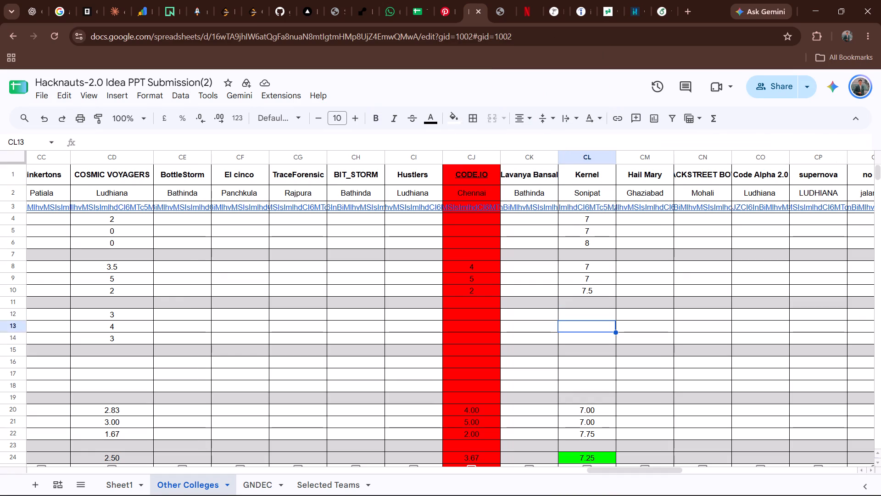
{"action": "left_click", "coordinate": [598, 313]}
{"action": "double_click", "coordinate": [598, 313]}
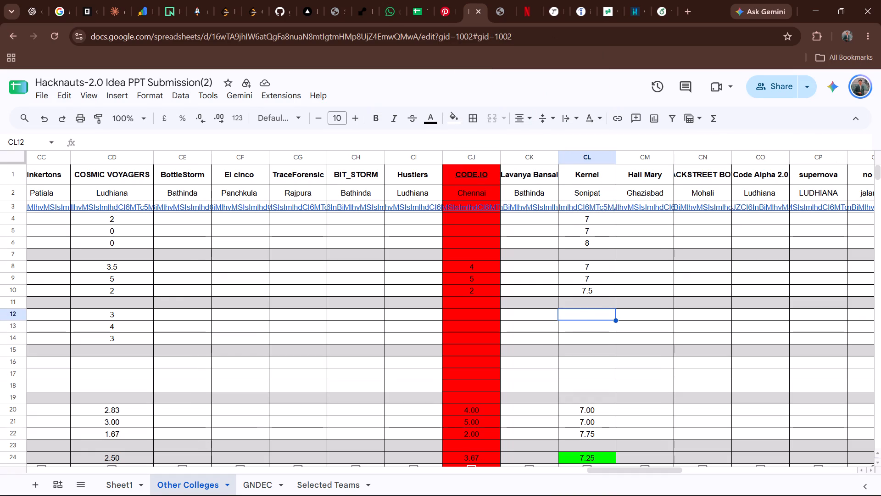
{"action": "double_click", "coordinate": [603, 329]}
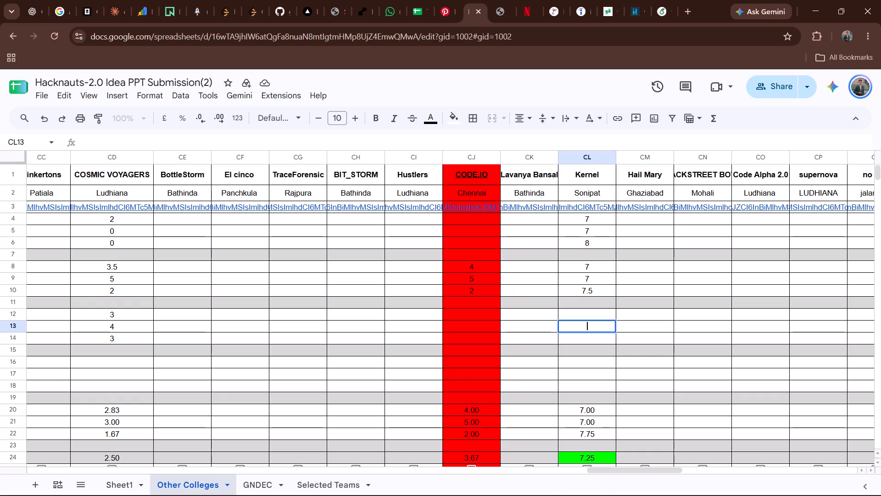
{"action": "double_click", "coordinate": [599, 313]}
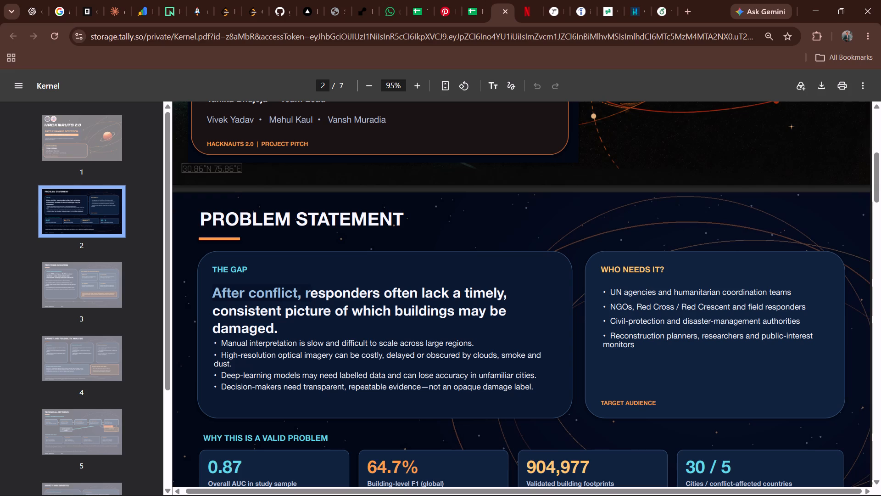
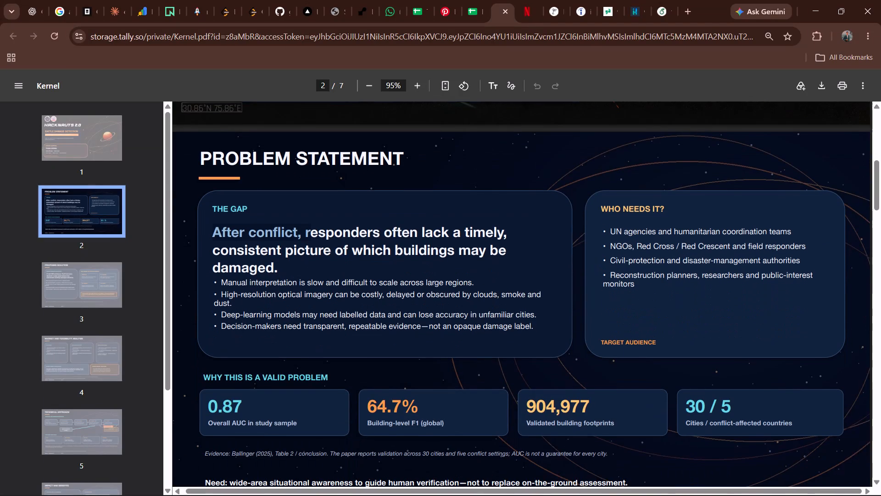
Reread the gap statement and supporting evidence on the Problem Statement slide, highlighting phrases of the gap text while reading.
{"action": "scroll", "coordinate": [586, 308], "scroll_direction": "down", "scroll_amount": 2}
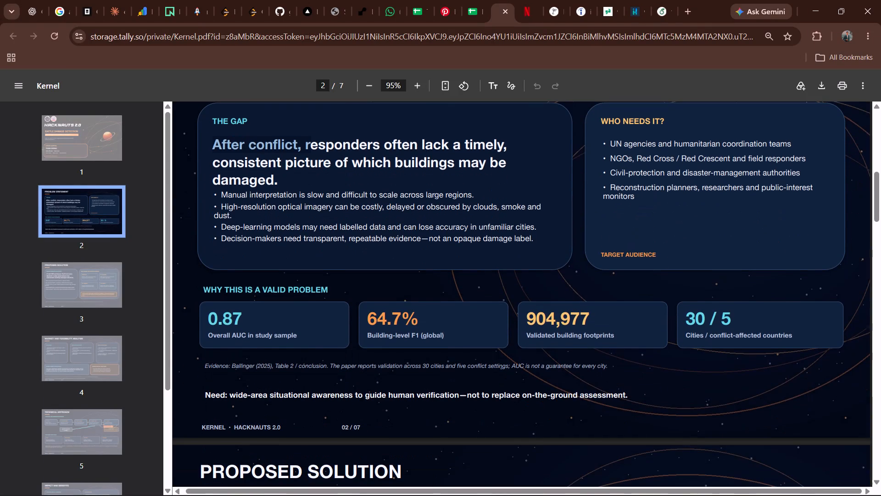
{"action": "scroll", "coordinate": [586, 308], "scroll_direction": "up", "scroll_amount": 1}
{"action": "left_click", "coordinate": [396, 205]}
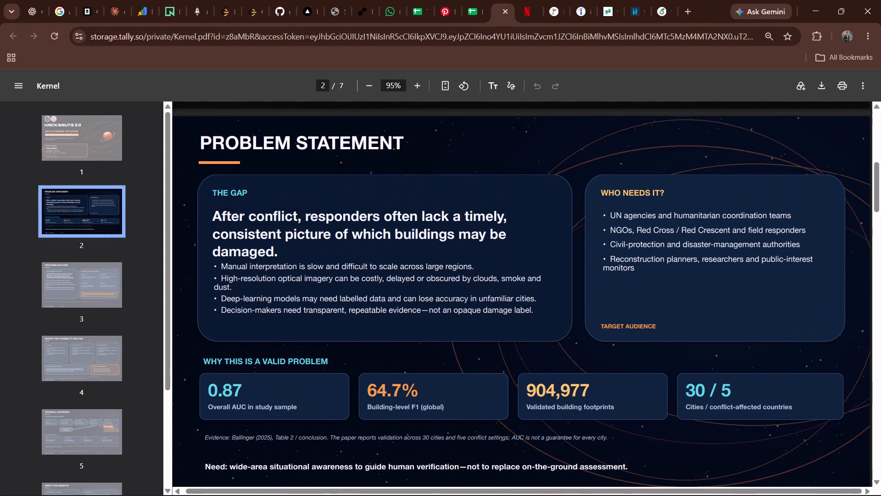
{"action": "left_click_drag", "start_coordinate": [396, 205], "coordinate": [470, 233]}
{"action": "left_click", "coordinate": [470, 233]}
{"action": "left_click_drag", "start_coordinate": [470, 233], "coordinate": [345, 222]}
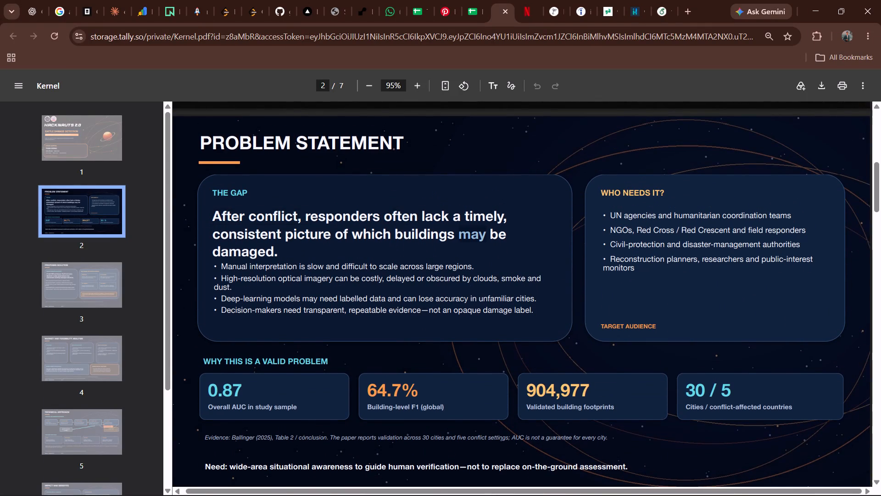
{"action": "left_click", "coordinate": [345, 222]}
{"action": "left_click_drag", "start_coordinate": [345, 222], "coordinate": [443, 250]}
{"action": "left_click_drag", "start_coordinate": [443, 250], "coordinate": [265, 250]}
{"action": "left_click_drag", "start_coordinate": [265, 250], "coordinate": [239, 220]}
{"action": "left_click", "coordinate": [239, 220]}
{"action": "left_click_drag", "start_coordinate": [239, 220], "coordinate": [366, 224]}
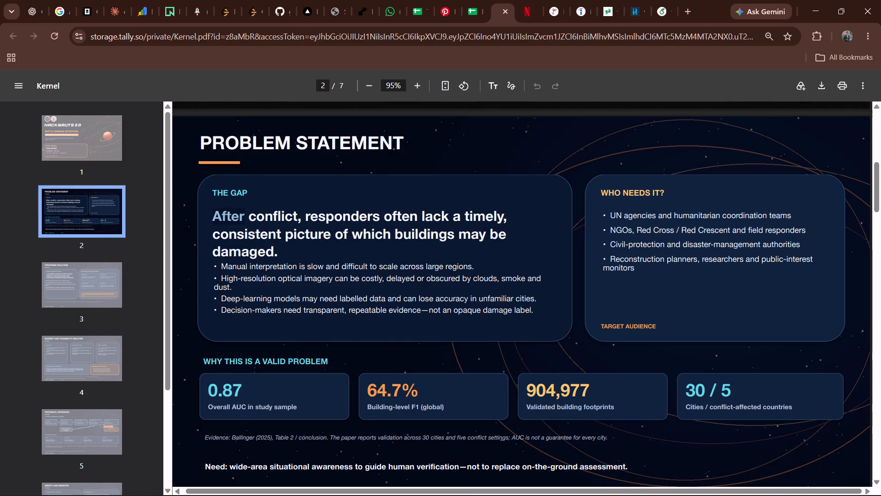
Read the Proposed Solution slide, examining the web-GIS workspace description, the workflow points and what makes the approach useful.
{"action": "scroll", "coordinate": [370, 243], "scroll_direction": "down", "scroll_amount": 6}
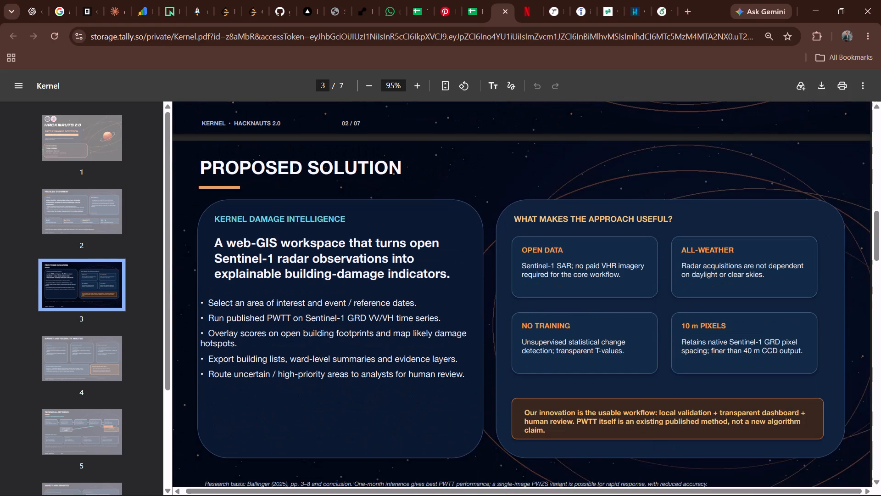
{"action": "left_click_drag", "start_coordinate": [307, 246], "coordinate": [364, 246]}
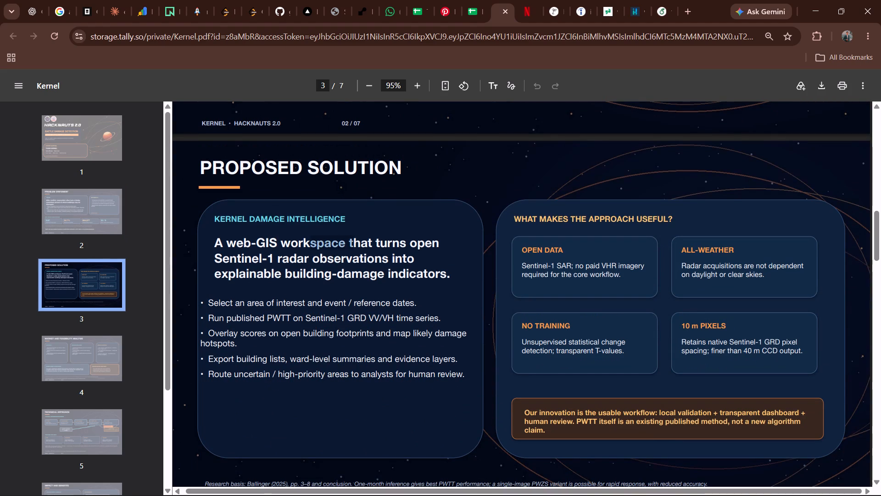
{"action": "scroll", "coordinate": [364, 246], "scroll_direction": "down", "scroll_amount": 1}
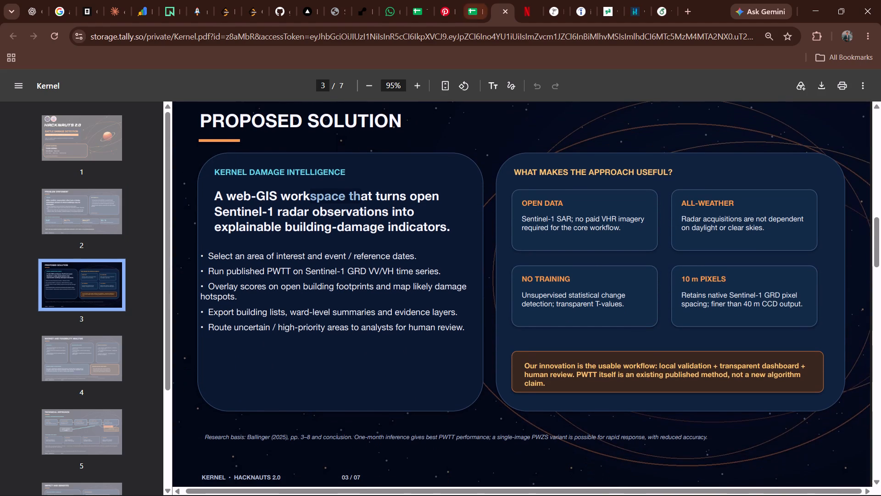
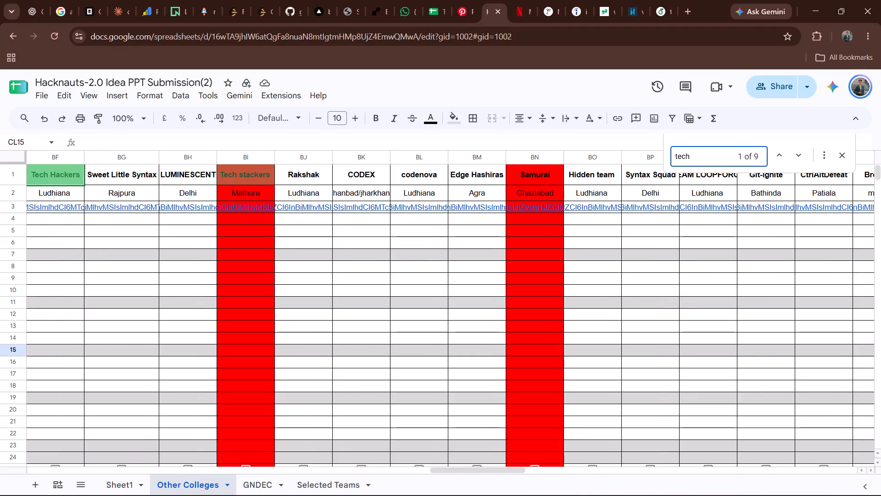
Go backward through the "tech" matches on the Other Colleges sheet, examining the matching teams' columns and those around them.
{"action": "left_click", "coordinate": [780, 152]}
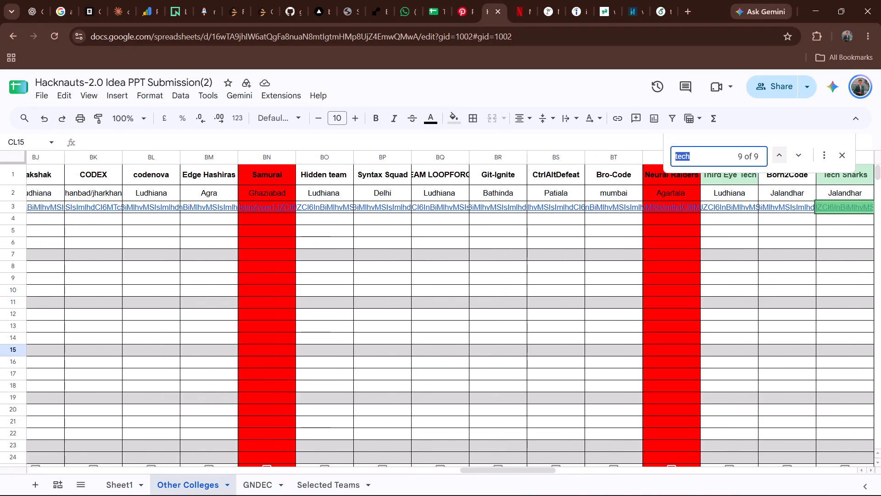
{"action": "scroll", "coordinate": [781, 220], "scroll_direction": "left", "scroll_amount": 2}
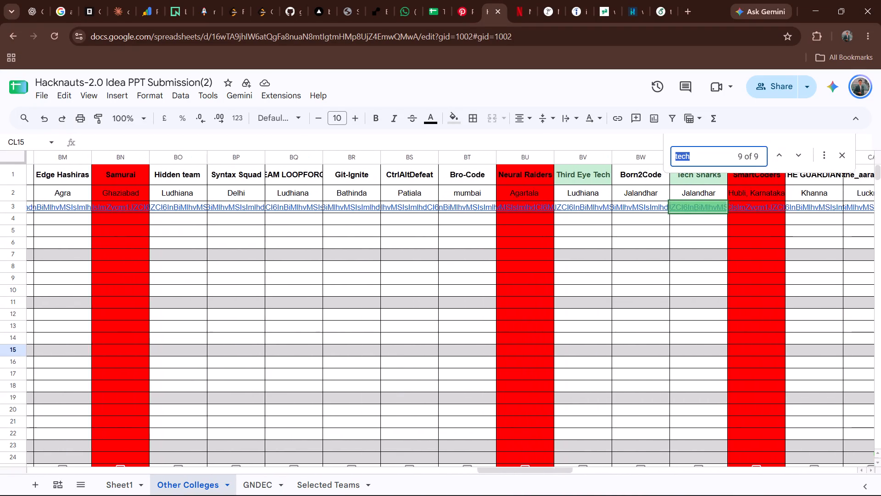
{"action": "scroll", "coordinate": [781, 220], "scroll_direction": "left", "scroll_amount": 2}
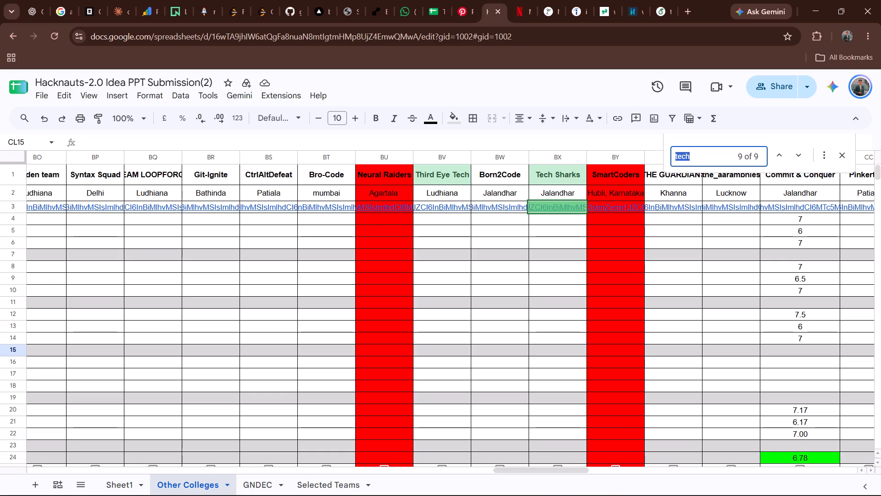
{"action": "left_click", "coordinate": [780, 158]}
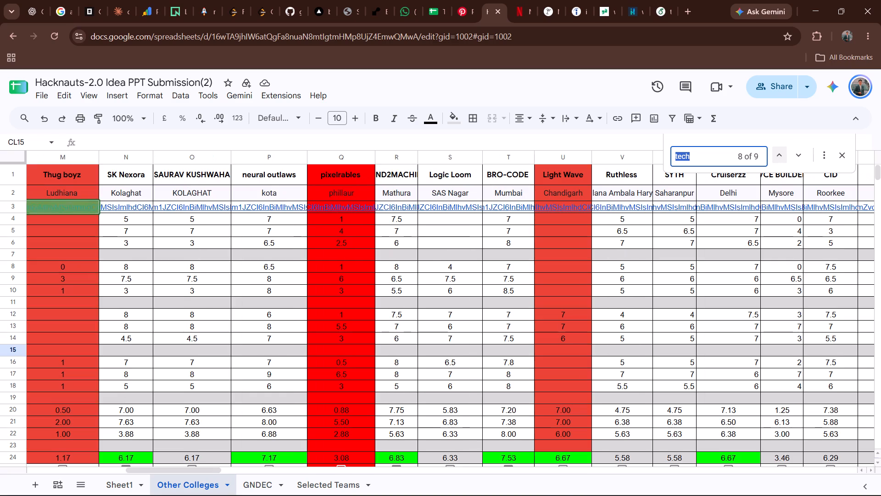
{"action": "scroll", "coordinate": [450, 256], "scroll_direction": "right", "scroll_amount": 1}
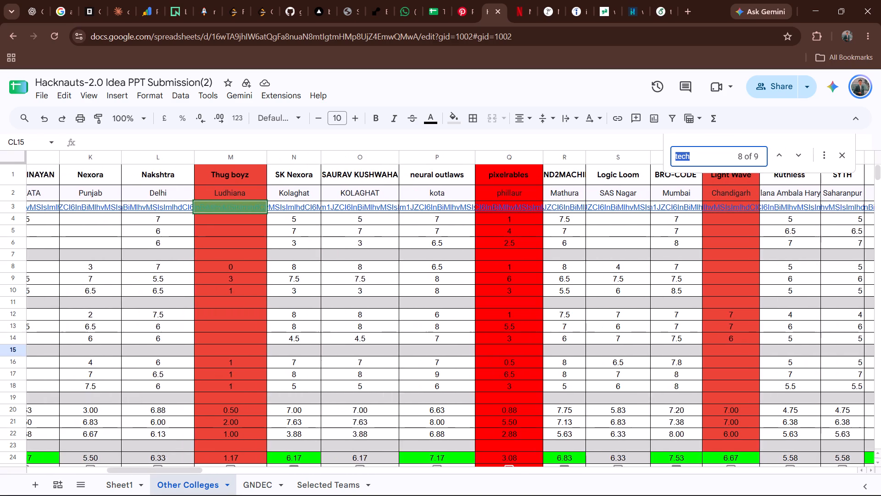
{"action": "scroll", "coordinate": [450, 256], "scroll_direction": "right", "scroll_amount": 1}
{"action": "left_click", "coordinate": [780, 158]}
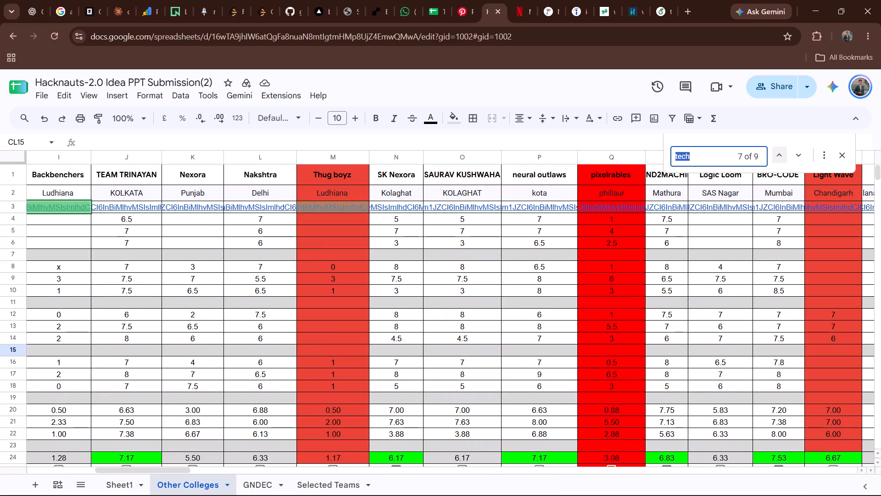
{"action": "left_click", "coordinate": [780, 158]}
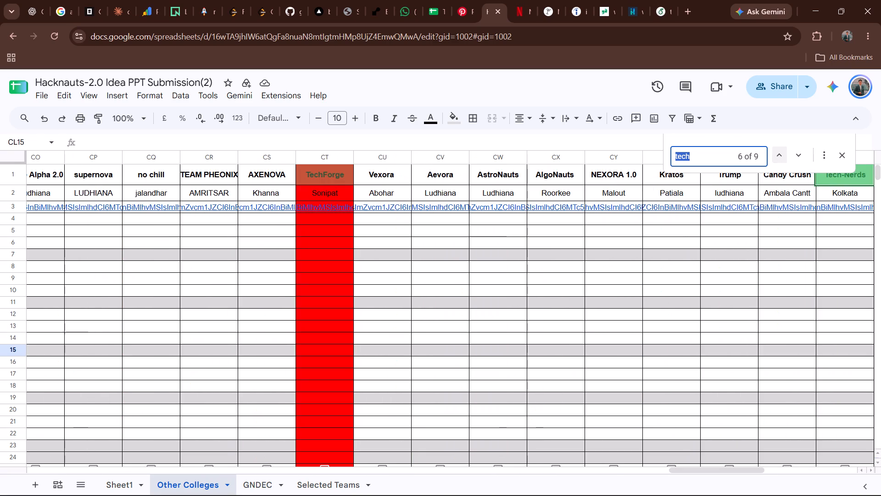
{"action": "left_click", "coordinate": [780, 158]}
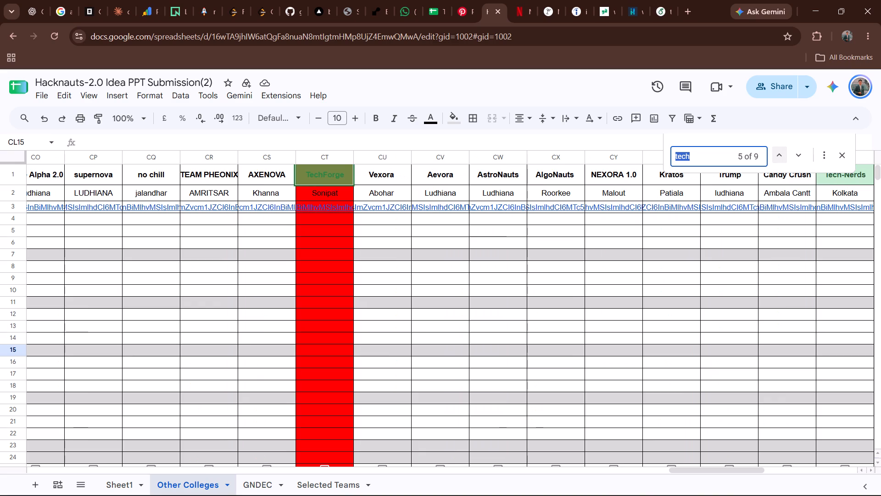
{"action": "left_click", "coordinate": [780, 158]}
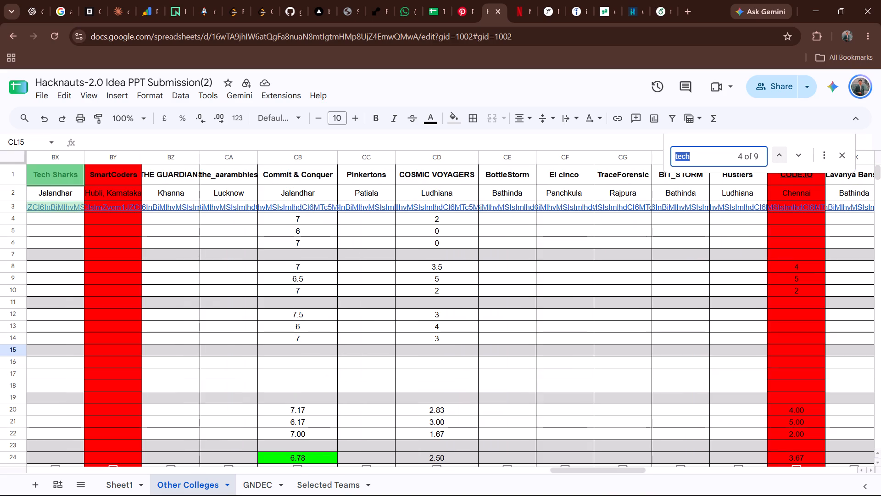
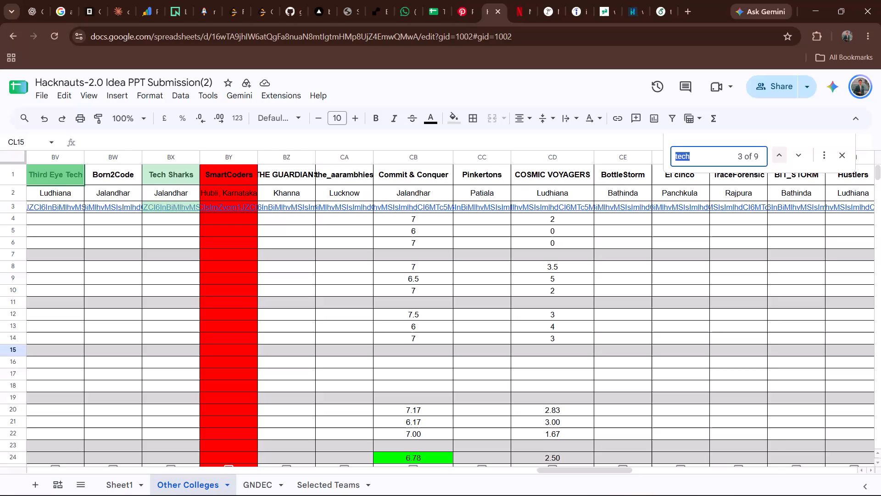
Go back to the previous match for "tech" among the team names in the Other Colleges sheet.
{"action": "left_click", "coordinate": [779, 157]}
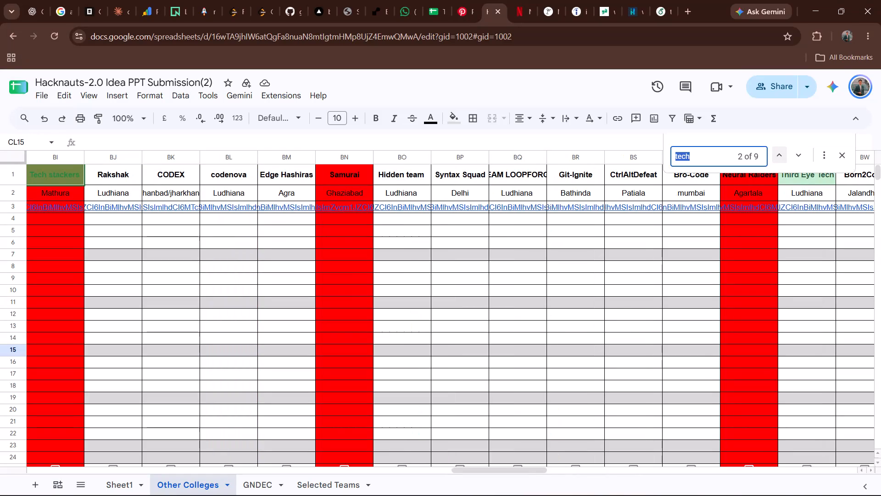
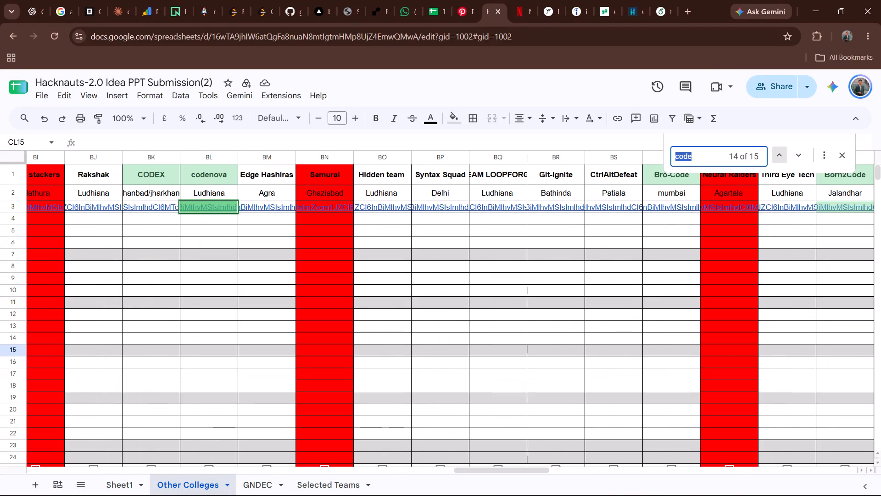
Step backward through the matches for "code" in the Other Colleges sheet, examining the matching team names and their score columns.
{"action": "left_click", "coordinate": [783, 155]}
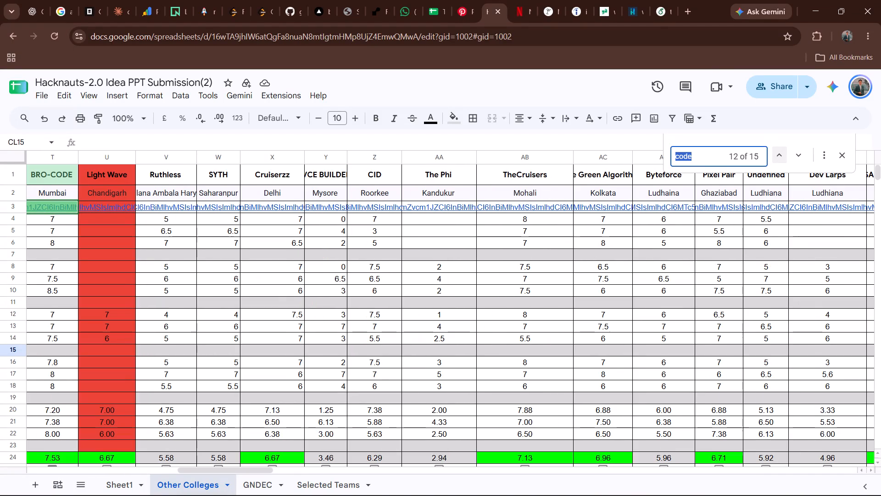
{"action": "left_click", "coordinate": [783, 155]}
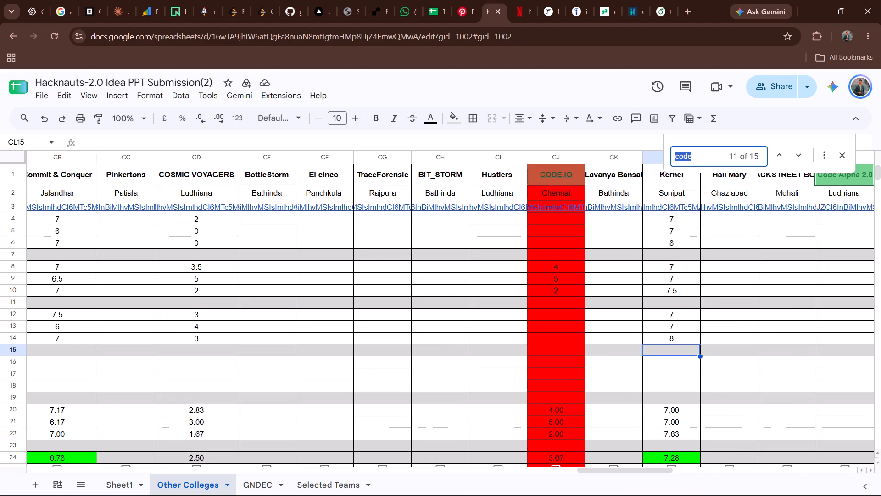
{"action": "scroll", "coordinate": [587, 346], "scroll_direction": "down", "scroll_amount": 1}
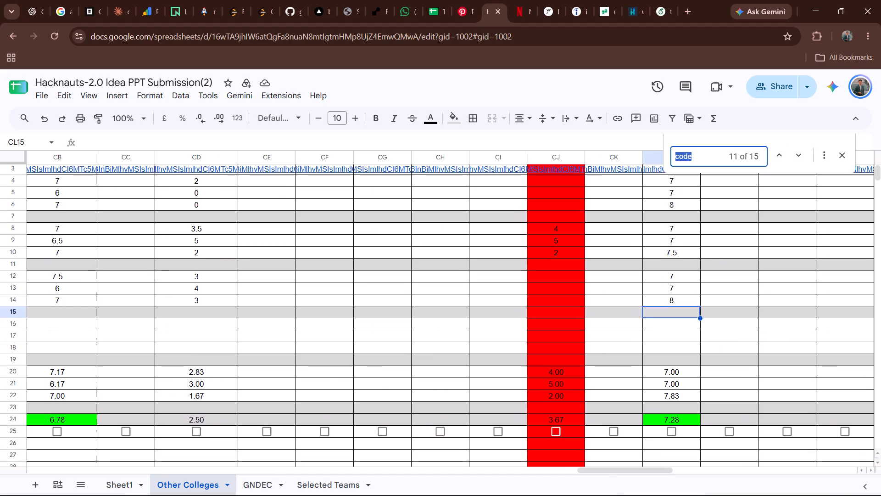
{"action": "scroll", "coordinate": [587, 346], "scroll_direction": "down", "scroll_amount": 1}
{"action": "left_click", "coordinate": [783, 155]}
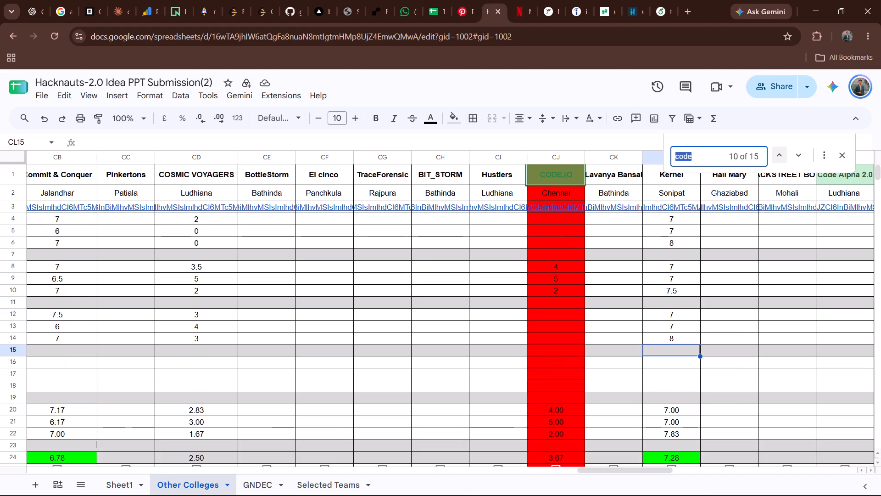
{"action": "left_click", "coordinate": [783, 155]}
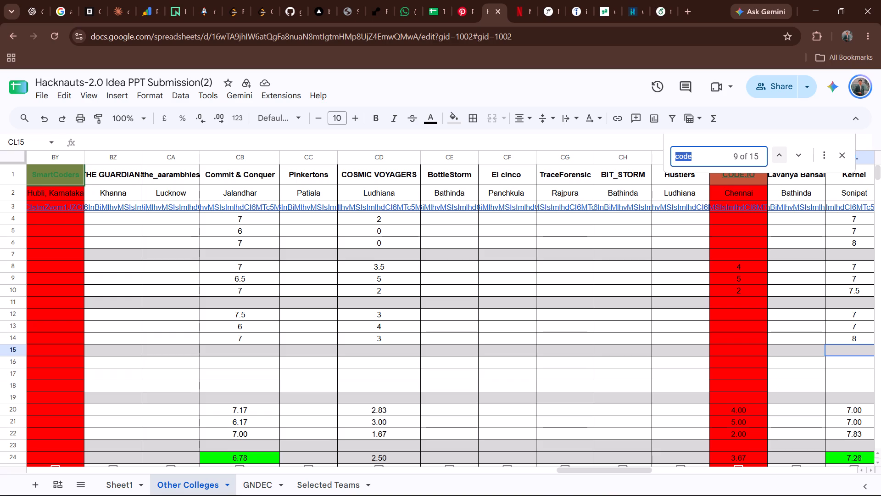
{"action": "scroll", "coordinate": [585, 329], "scroll_direction": "left", "scroll_amount": 2}
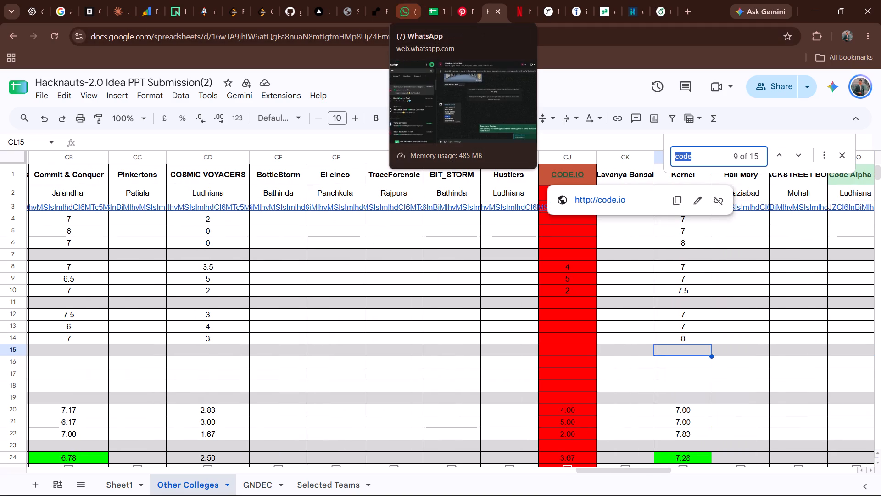
{"action": "left_click", "coordinate": [778, 154]}
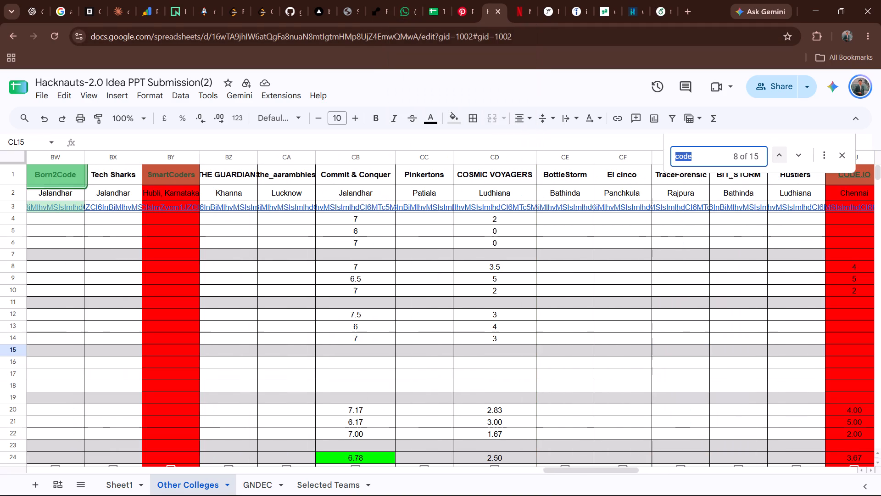
{"action": "left_click", "coordinate": [778, 154]}
{"action": "left_click", "coordinate": [778, 154]}
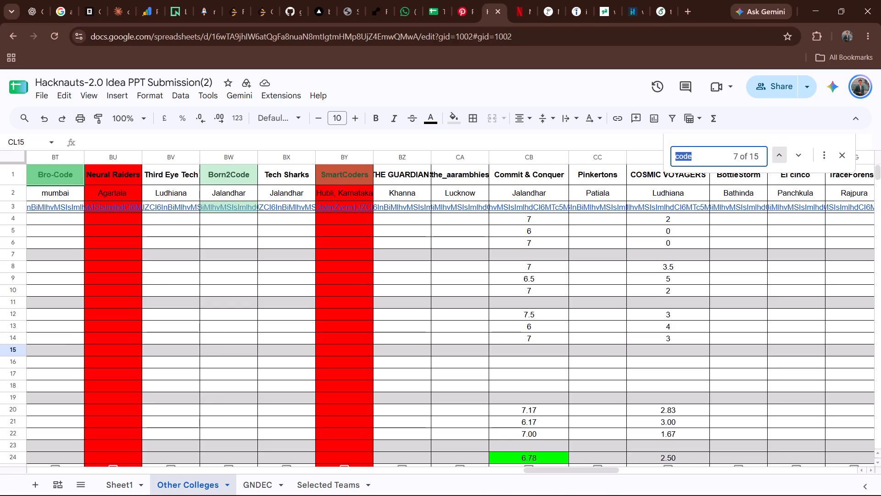
{"action": "left_click", "coordinate": [778, 154]}
{"action": "left_click", "coordinate": [778, 154]}
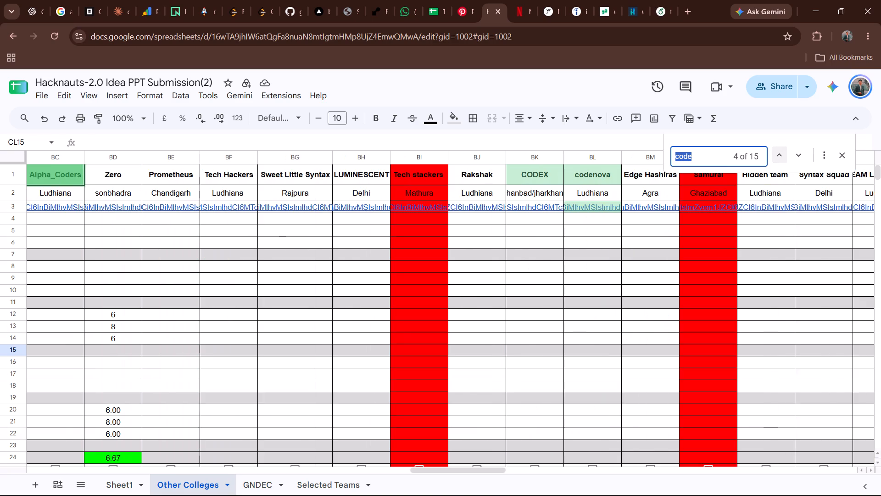
{"action": "left_click", "coordinate": [778, 154]}
{"action": "left_click", "coordinate": [778, 154]}
{"action": "left_click", "coordinate": [778, 154]}
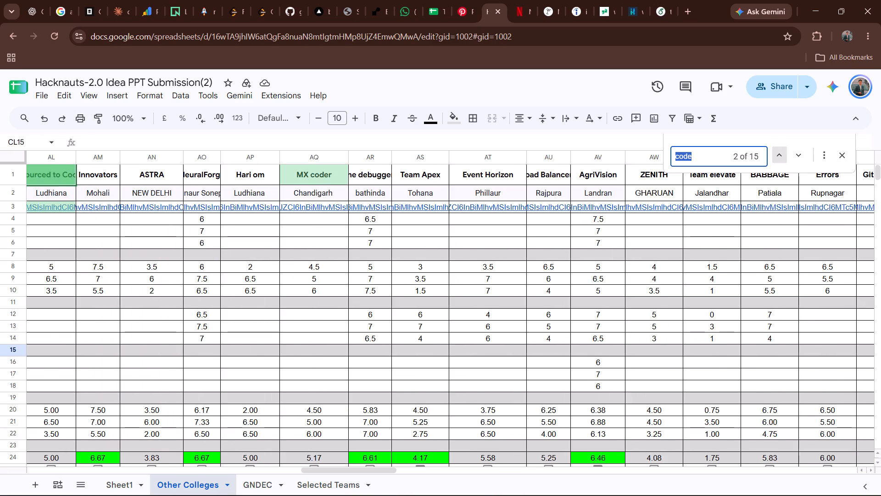
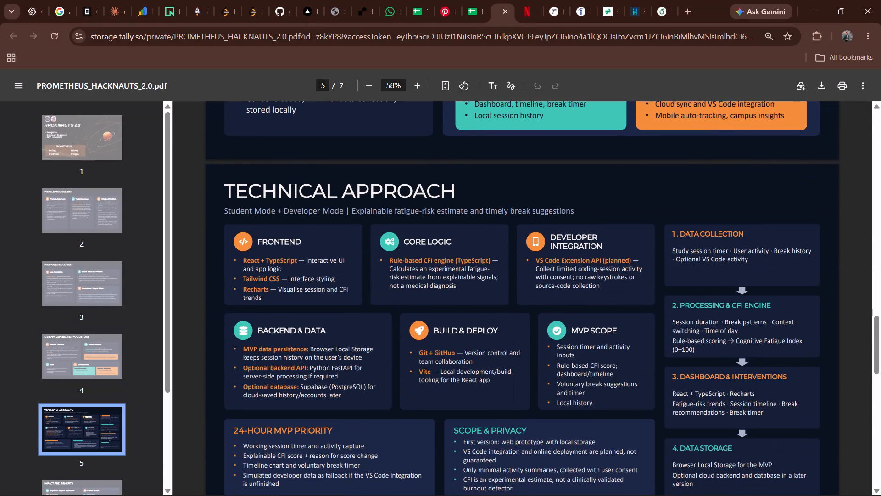
Read the Impact and Benefits slide of the Prometheus PDF, examining the expected benefits and the phased future scope.
{"action": "scroll", "coordinate": [385, 374], "scroll_direction": "down", "scroll_amount": 7}
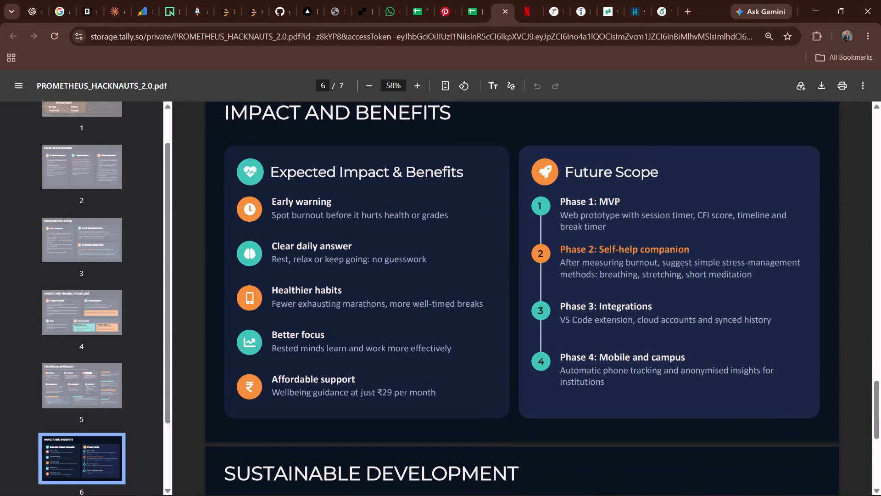
{"action": "scroll", "coordinate": [385, 374], "scroll_direction": "left", "scroll_amount": 1}
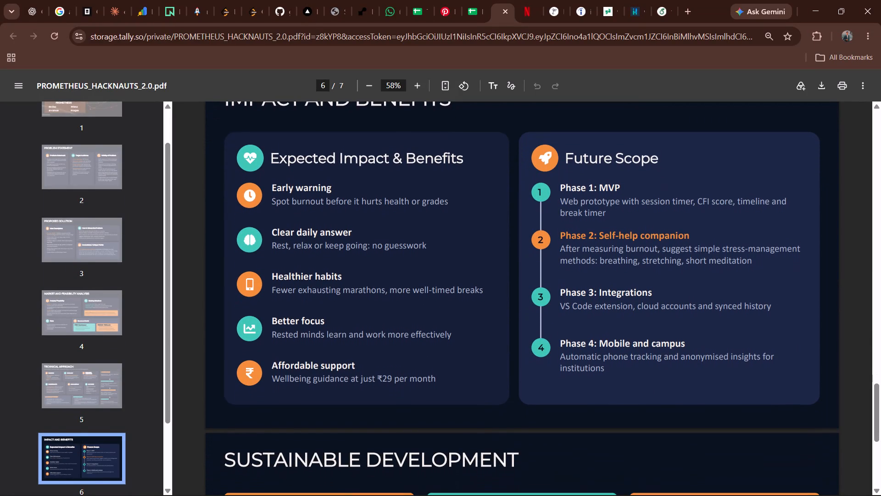
{"action": "scroll", "coordinate": [385, 374], "scroll_direction": "left", "scroll_amount": 1}
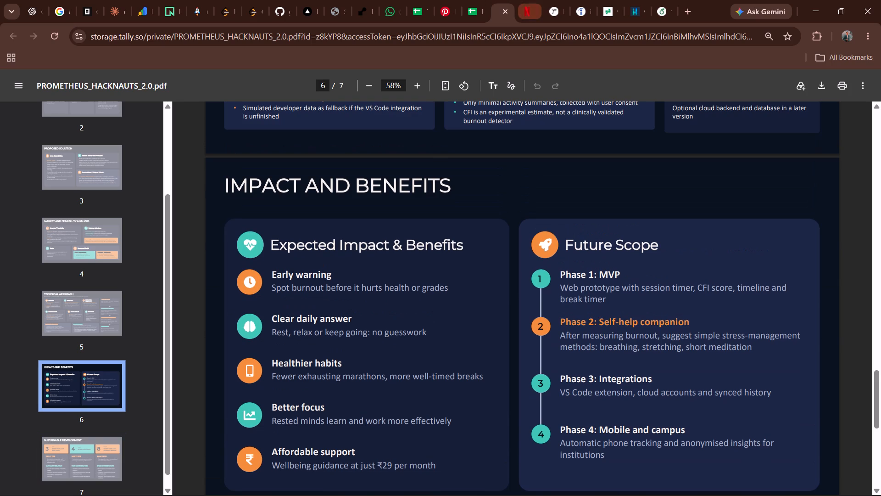
In the Other Colleges scoring sheet, enter 6 for both the Prometheus team's Feasibility and Innovation scores in cells BE13 and BE14.
{"action": "left_click", "coordinate": [463, 0]}
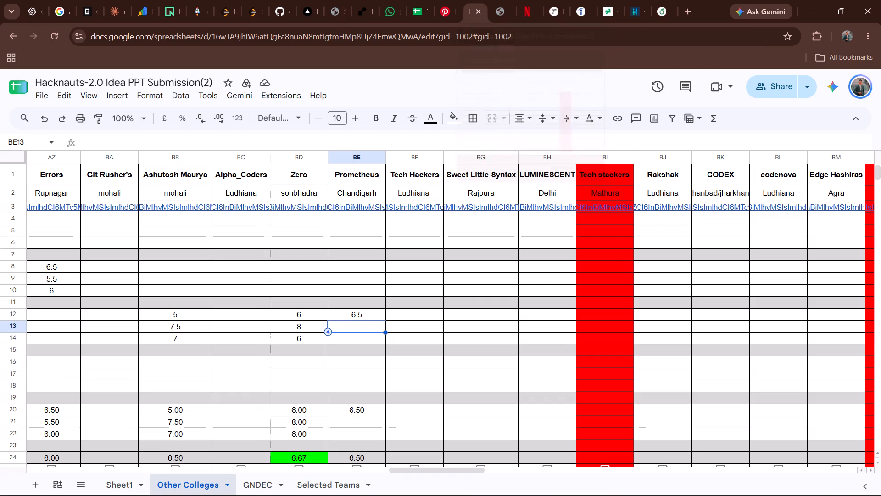
{"action": "double_click", "coordinate": [368, 329]}
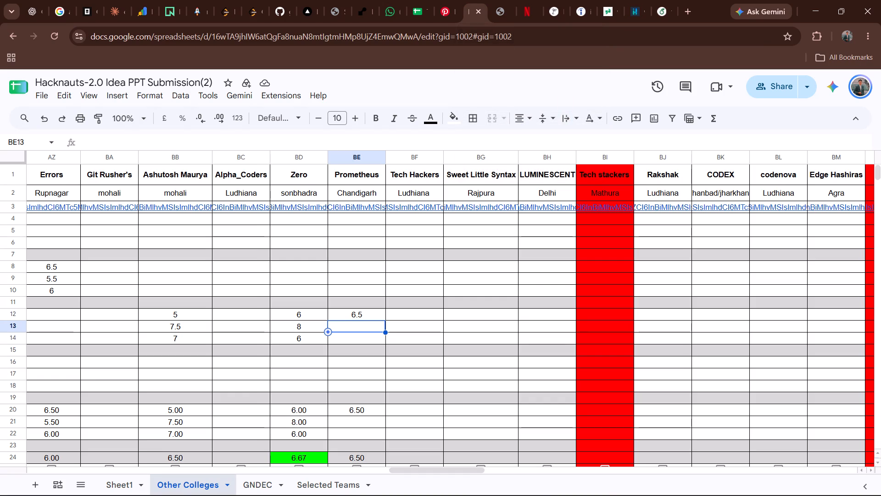
{"action": "key", "text": "6"}
{"action": "key", "text": "Return"}
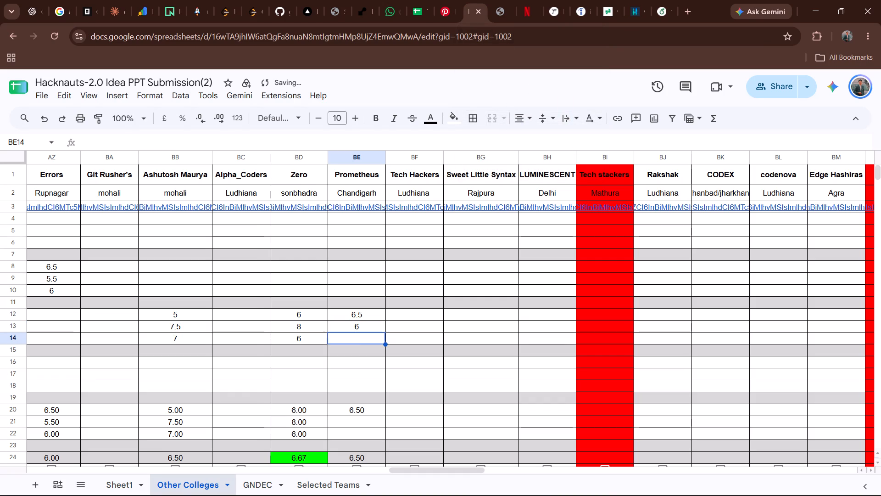
{"action": "key", "text": "6"}
{"action": "key", "text": "Return"}
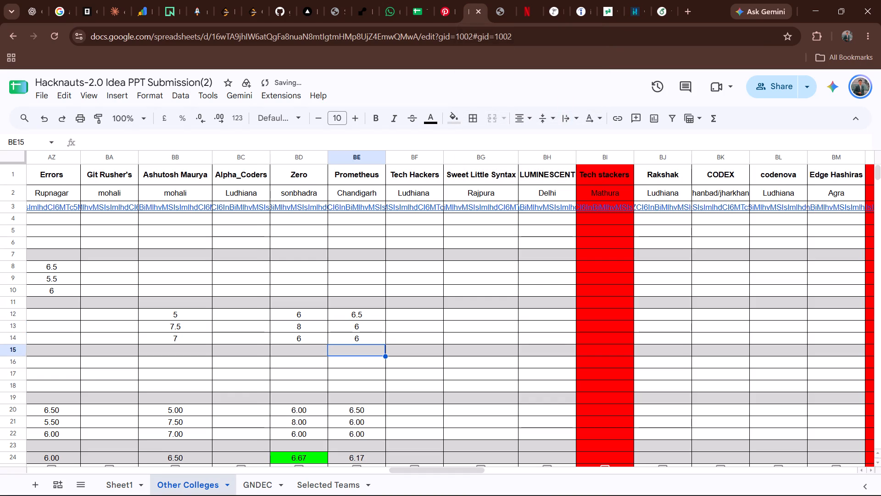
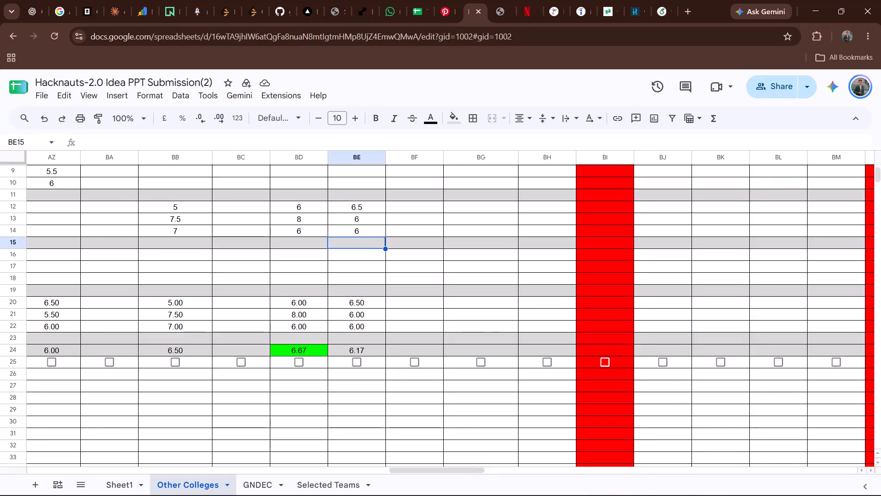
{"action": "scroll", "coordinate": [216, 350], "scroll_direction": "left", "scroll_amount": 19}
{"action": "scroll", "coordinate": [216, 350], "scroll_direction": "left", "scroll_amount": 7}
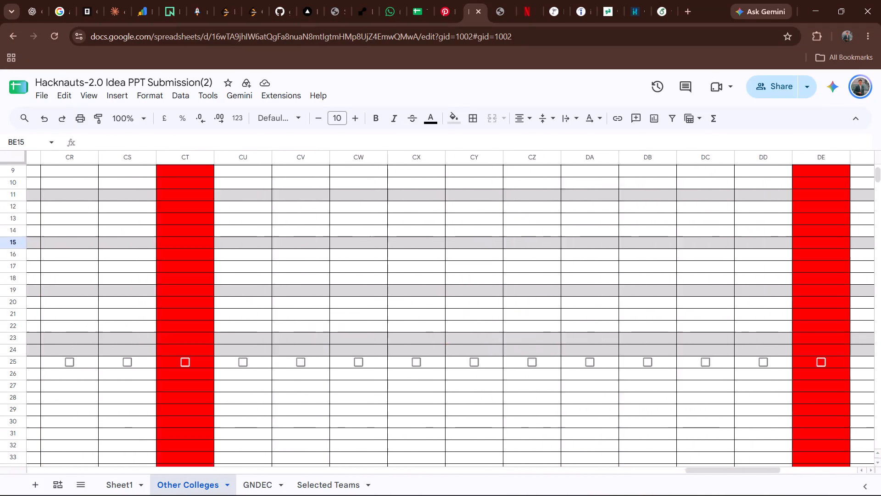
{"action": "scroll", "coordinate": [216, 350], "scroll_direction": "right", "scroll_amount": 4}
{"action": "scroll", "coordinate": [216, 350], "scroll_direction": "up", "scroll_amount": 4}
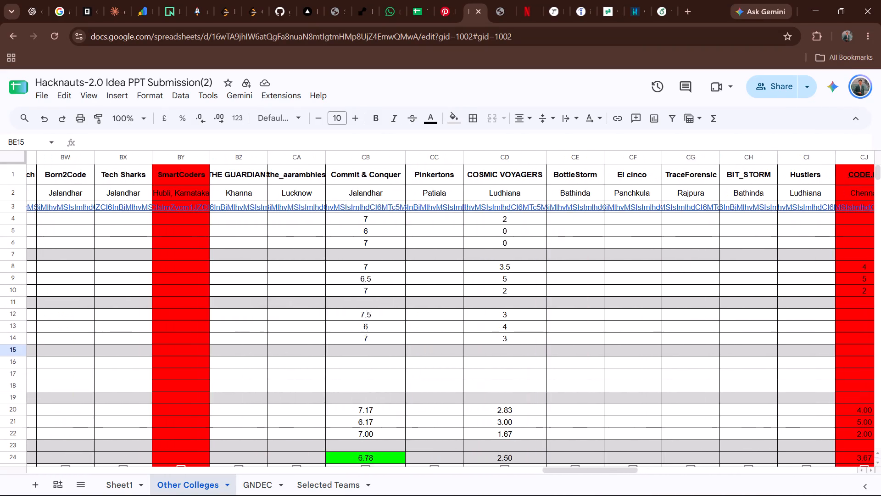
{"action": "scroll", "coordinate": [648, 316], "scroll_direction": "right", "scroll_amount": 1}
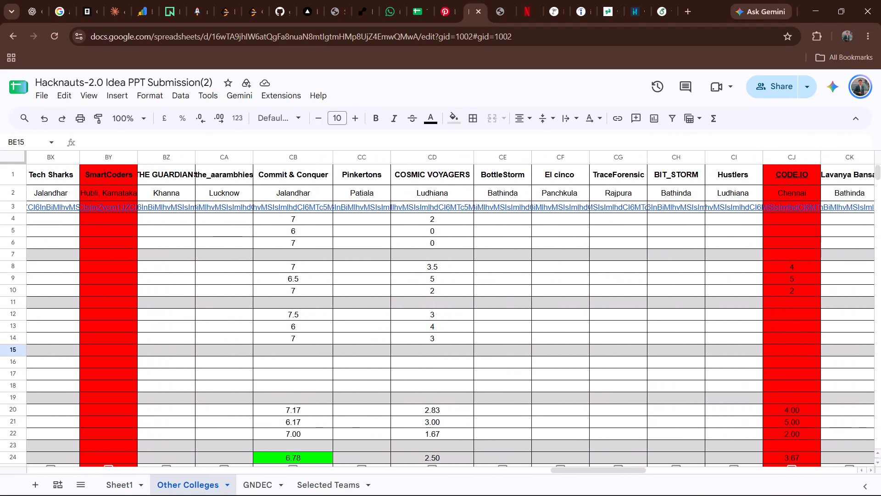
{"action": "scroll", "coordinate": [648, 316], "scroll_direction": "right", "scroll_amount": 1}
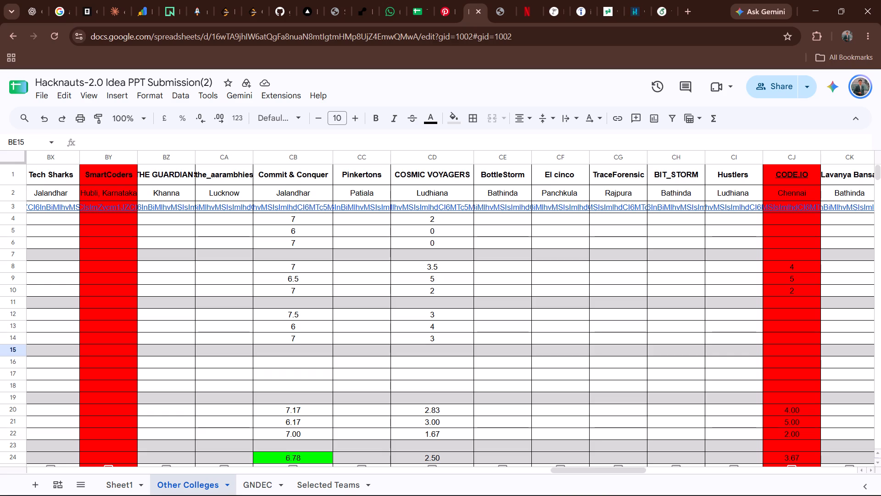
{"action": "left_click", "coordinate": [648, 316]}
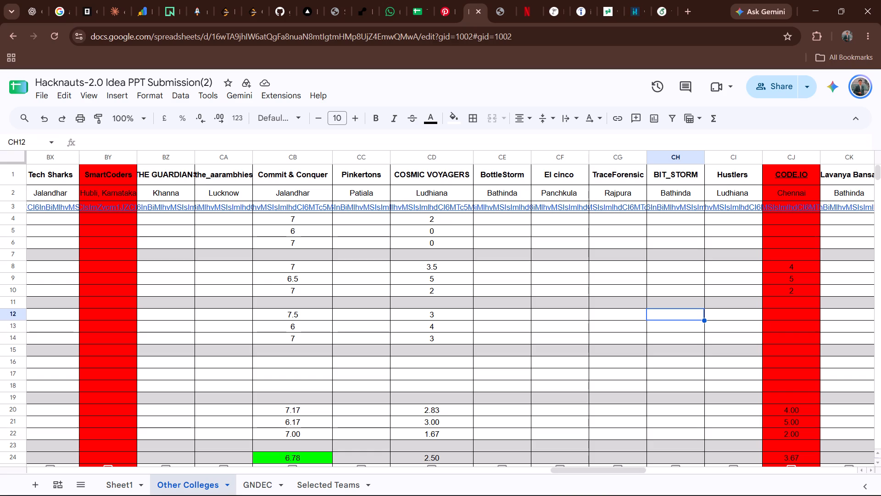
{"action": "scroll", "coordinate": [648, 316], "scroll_direction": "right", "scroll_amount": 5}
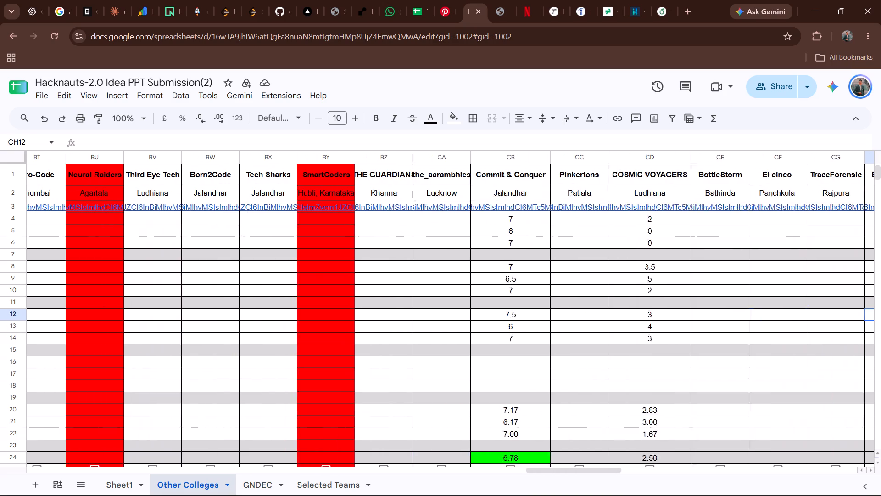
{"action": "scroll", "coordinate": [648, 316], "scroll_direction": "right", "scroll_amount": 16}
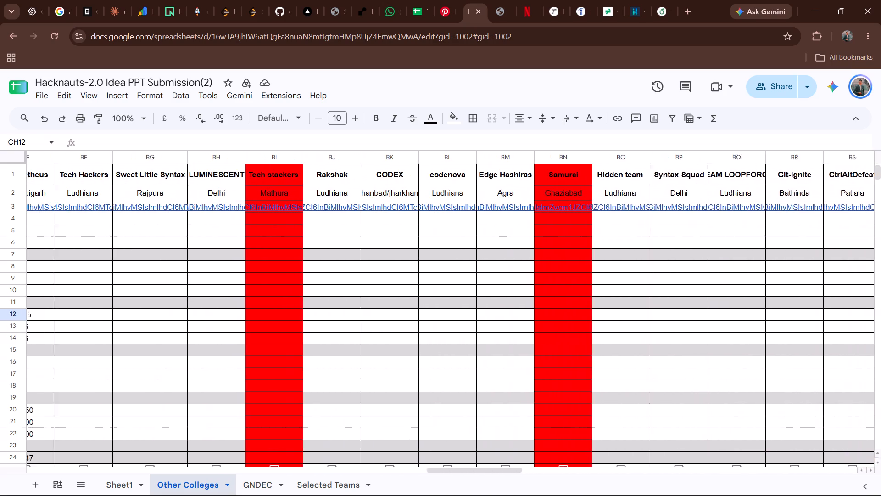
{"action": "scroll", "coordinate": [648, 316], "scroll_direction": "right", "scroll_amount": 3}
{"action": "triple_click", "coordinate": [391, 320]}
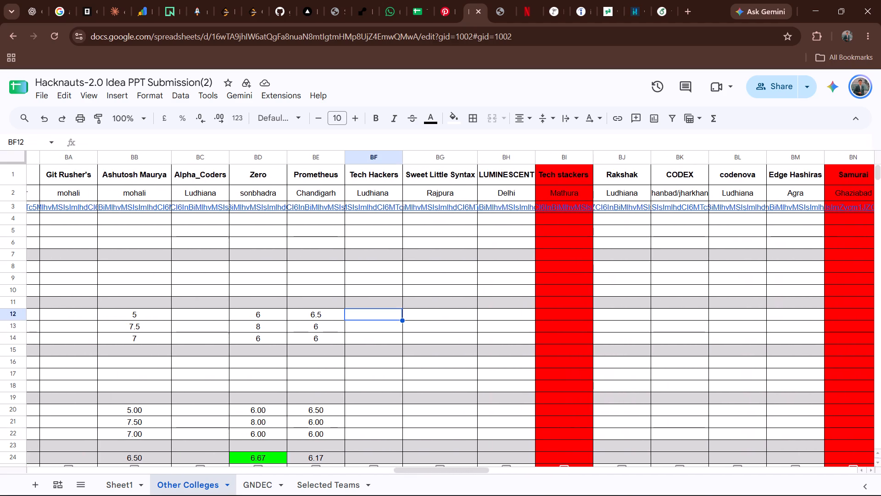
{"action": "left_click", "coordinate": [389, 325]}
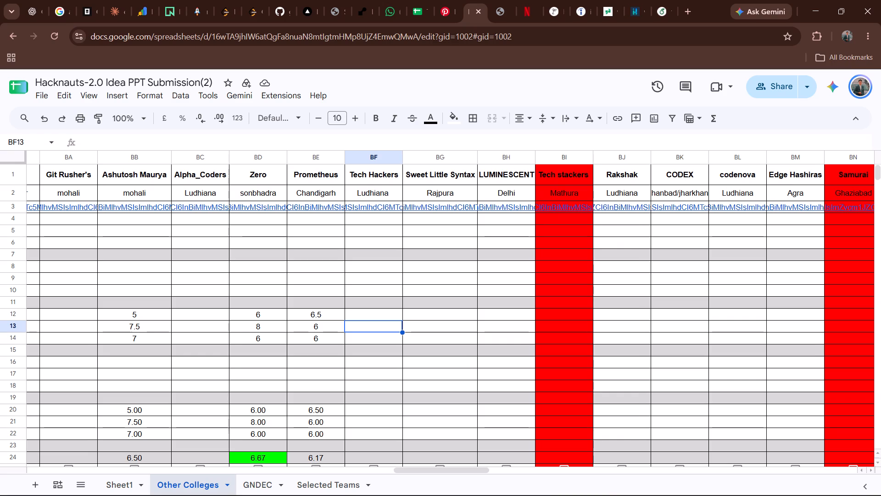
Copy the team name Tech Hackers from cell BF1 of the Other Colleges sheet.
{"action": "double_click", "coordinate": [385, 173]}
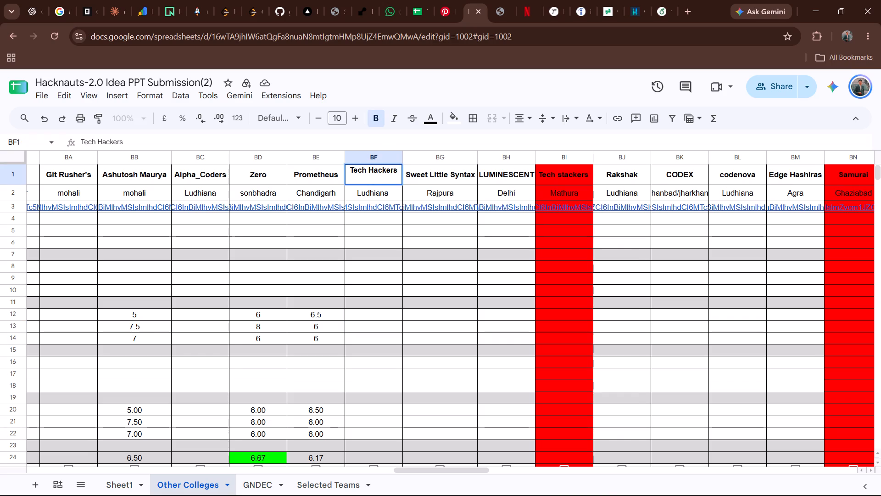
{"action": "key", "text": "ctrl+a"}
{"action": "key", "text": "ctrl+c"}
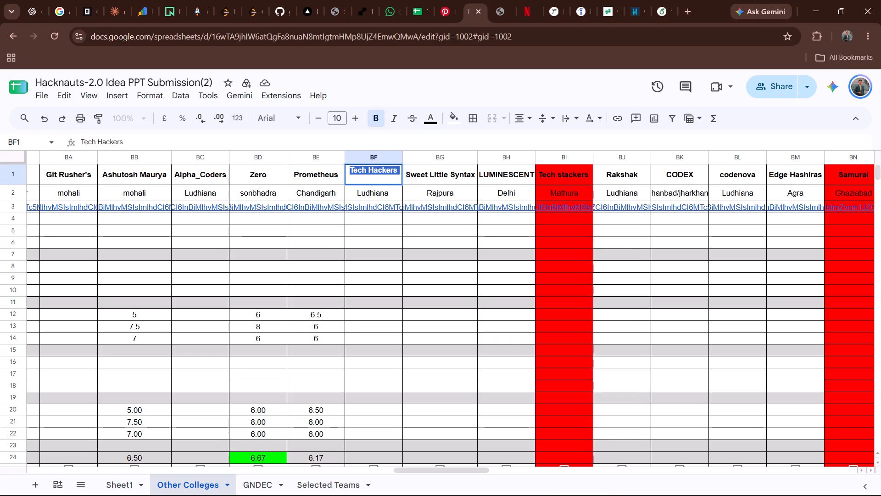
{"action": "left_click", "coordinate": [363, 315]}
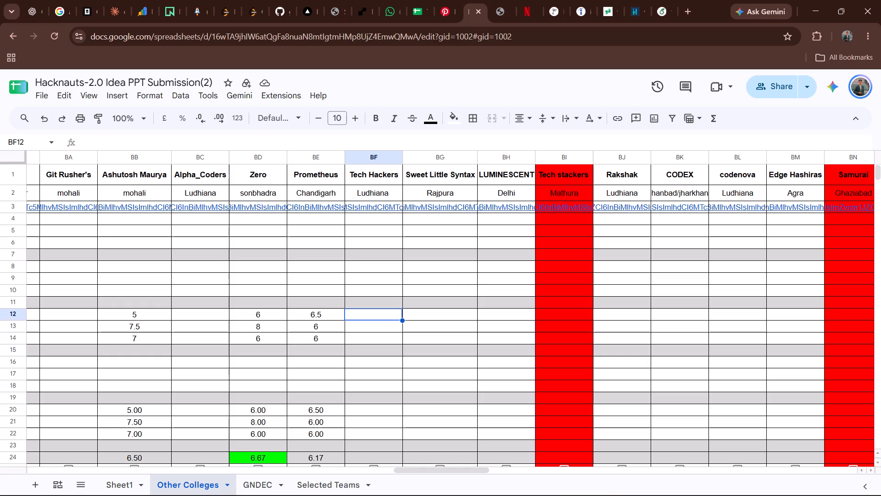
Close the PROMETHEUS_HACKNAUTS_2.0.pdf presentation.
{"action": "left_click", "coordinate": [499, 17]}
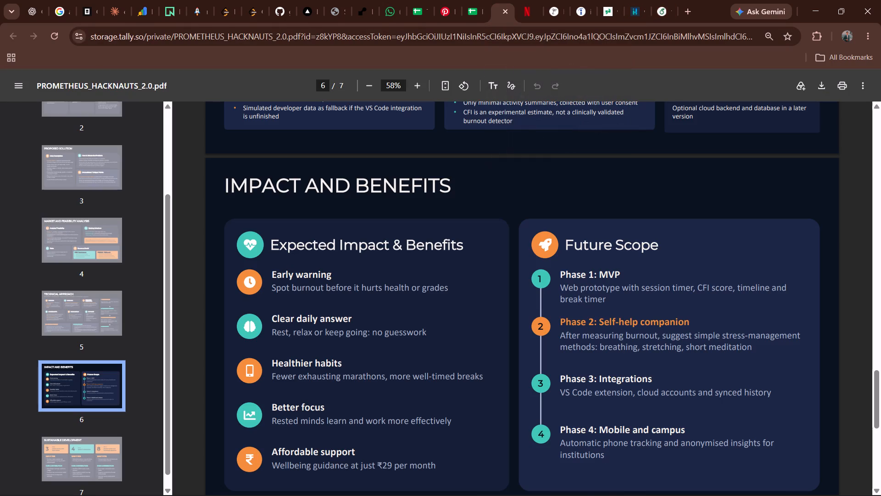
{"action": "left_click", "coordinate": [507, 14]}
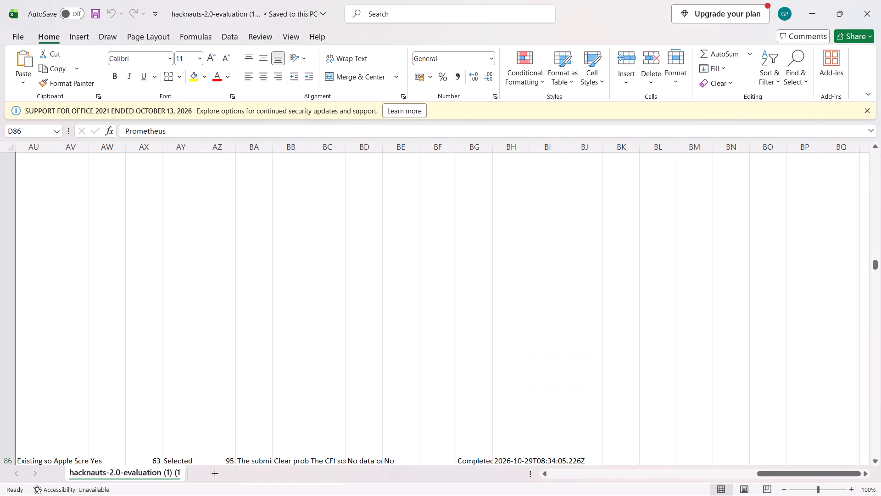
Switch to the hacknauts-2.0-evaluation workbook in Excel, search for Tech Hackers and select that team's entire row.
{"action": "key", "text": "ctrl+f"}
{"action": "key", "text": "ctrl+v"}
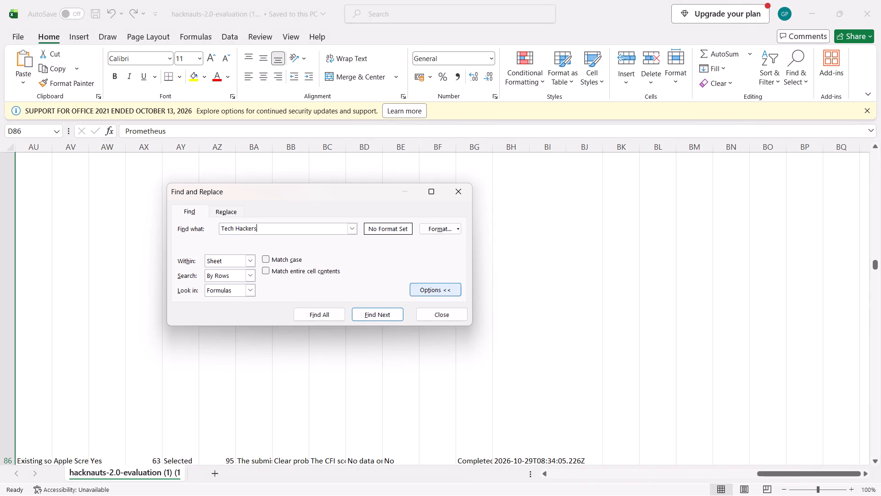
{"action": "left_click", "coordinate": [379, 314]}
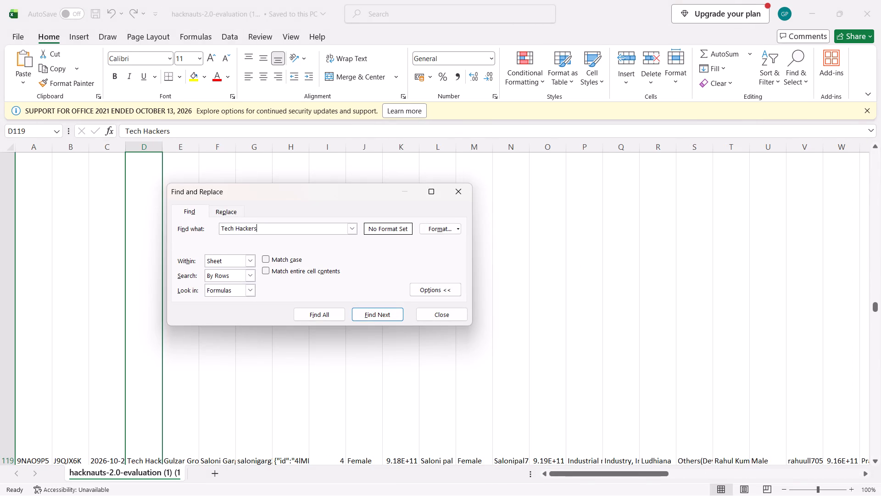
{"action": "left_click", "coordinate": [9, 437]}
{"action": "scroll", "coordinate": [436, 401], "scroll_direction": "left", "scroll_amount": 3}
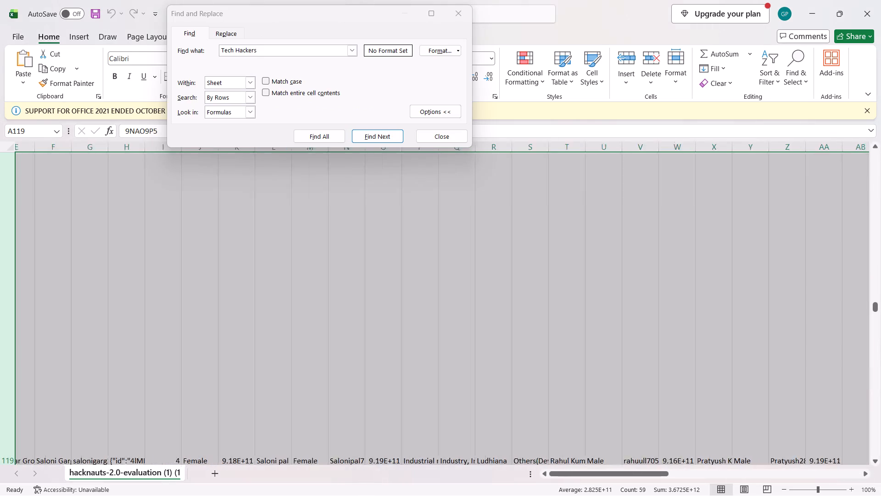
{"action": "scroll", "coordinate": [436, 401], "scroll_direction": "left", "scroll_amount": 2}
{"action": "left_click", "coordinate": [444, 134]}
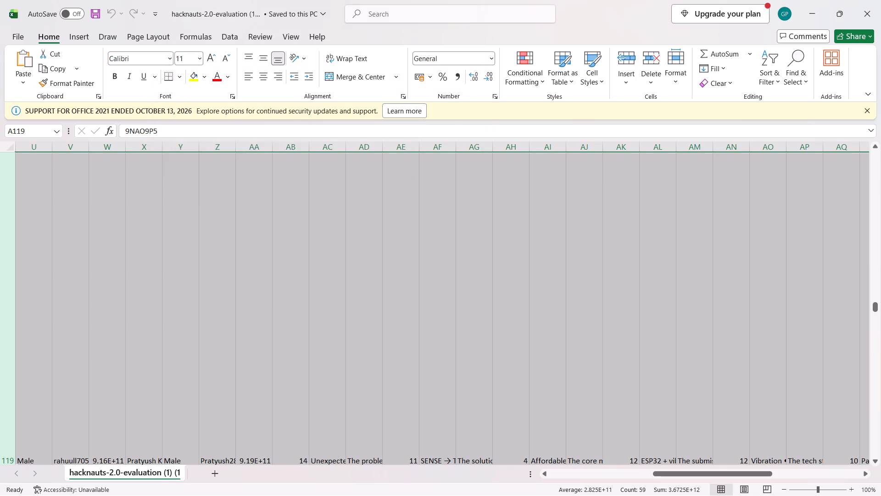
Read the Tech Hackers row across its criterion scores, comments, similar existing solutions and selection status.
{"action": "scroll", "coordinate": [664, 266], "scroll_direction": "left", "scroll_amount": 8}
{"action": "scroll", "coordinate": [664, 266], "scroll_direction": "right", "scroll_amount": 1}
{"action": "scroll", "coordinate": [664, 266], "scroll_direction": "left", "scroll_amount": 1}
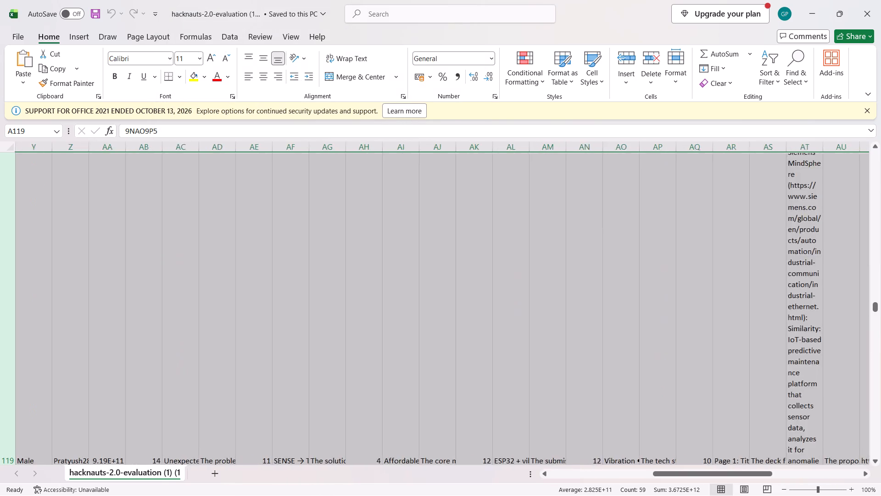
{"action": "scroll", "coordinate": [664, 266], "scroll_direction": "left", "scroll_amount": 1}
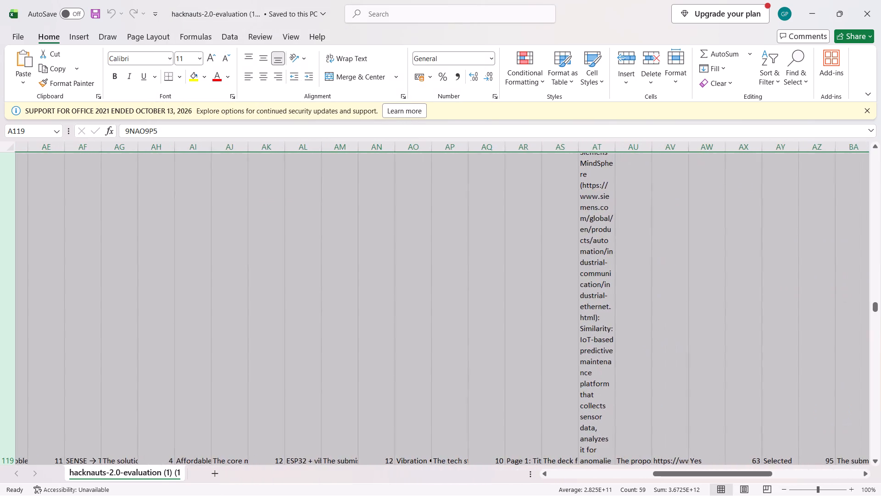
{"action": "scroll", "coordinate": [664, 266], "scroll_direction": "left", "scroll_amount": 1}
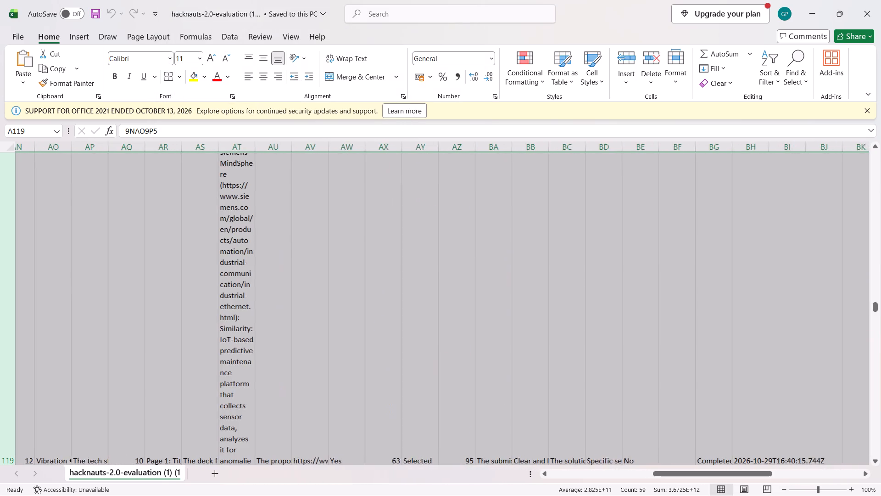
{"action": "scroll", "coordinate": [664, 266], "scroll_direction": "left", "scroll_amount": 2}
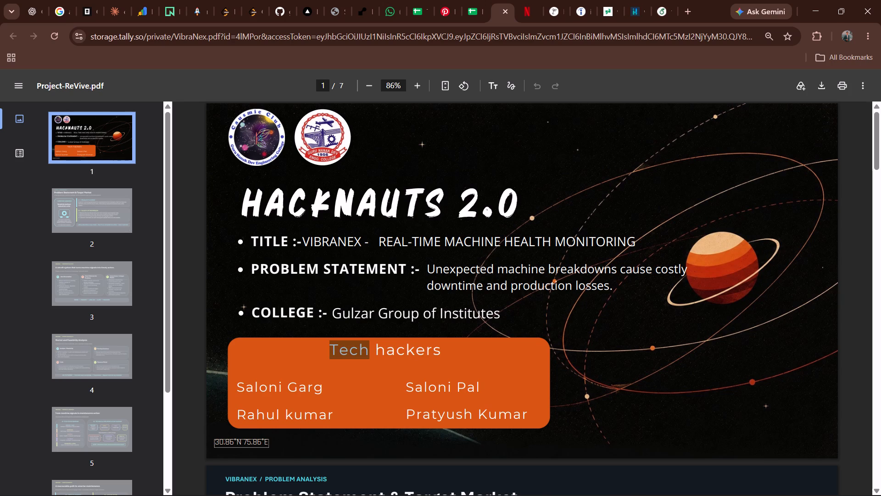
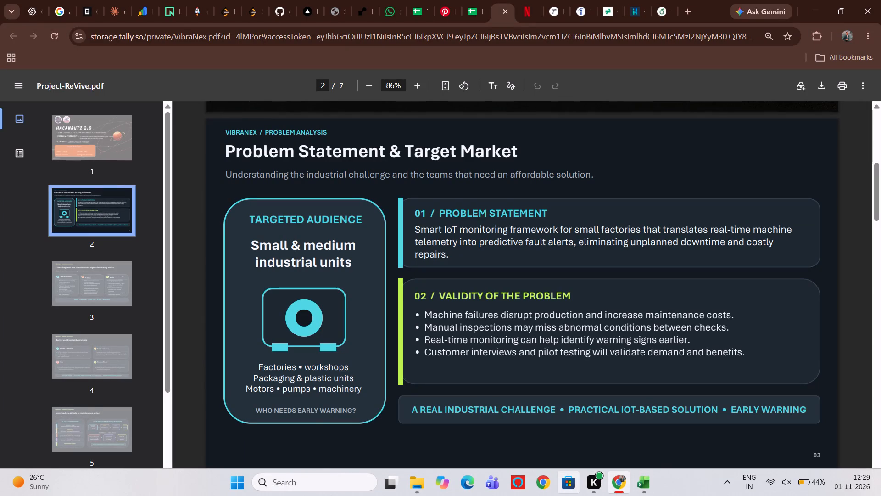
Open the Chrome profile chooser and look through the available profiles for the one to use.
{"action": "left_click", "coordinate": [540, 477]}
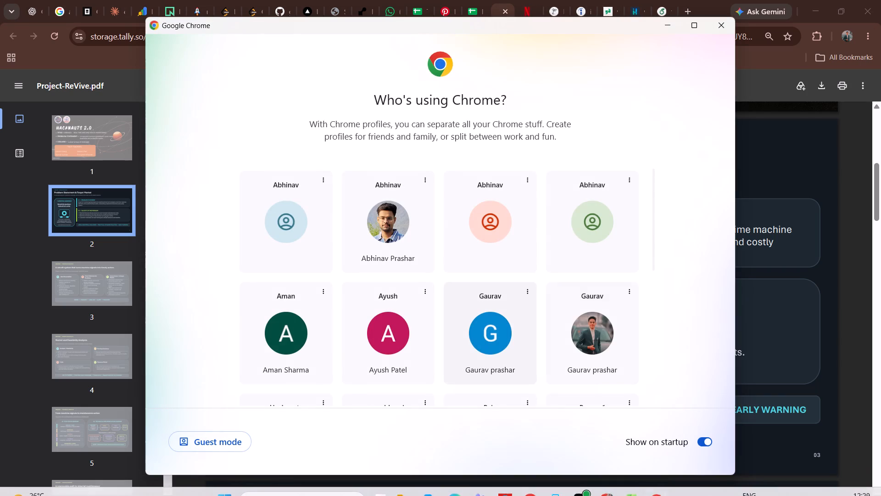
{"action": "scroll", "coordinate": [610, 347], "scroll_direction": "down", "scroll_amount": 3}
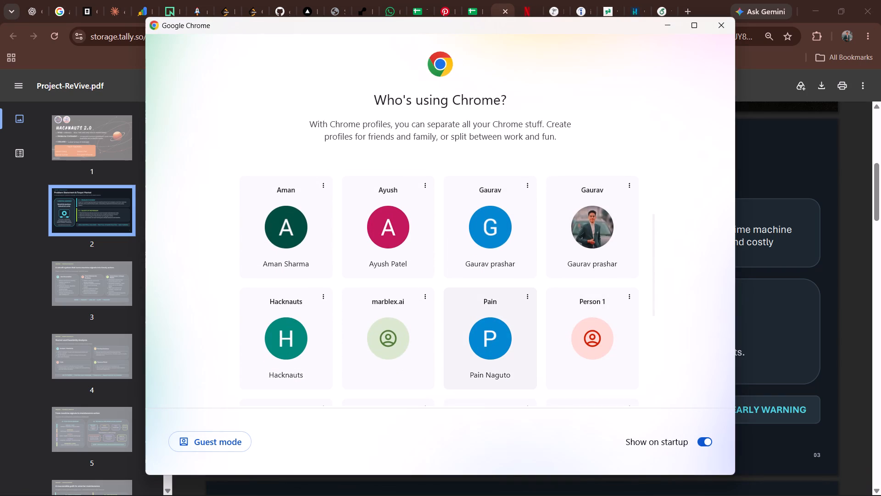
{"action": "scroll", "coordinate": [517, 359], "scroll_direction": "down", "scroll_amount": 4}
{"action": "scroll", "coordinate": [517, 359], "scroll_direction": "up", "scroll_amount": 1}
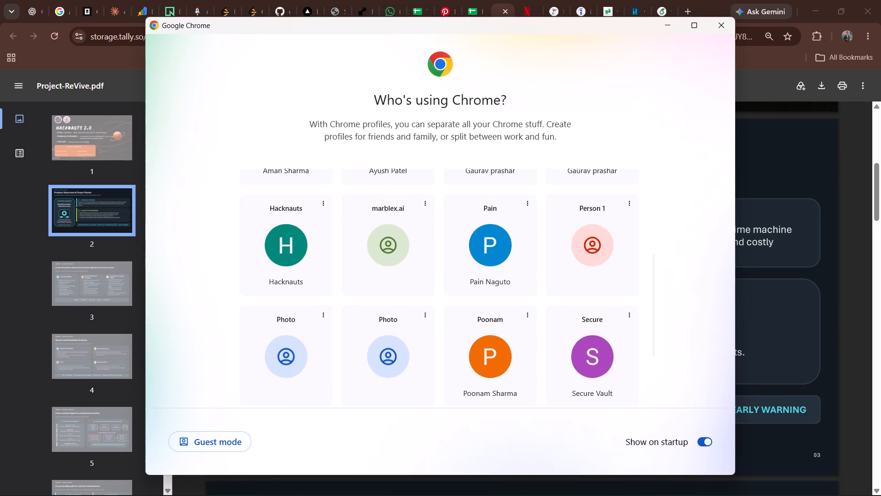
{"action": "scroll", "coordinate": [517, 359], "scroll_direction": "up", "scroll_amount": 1}
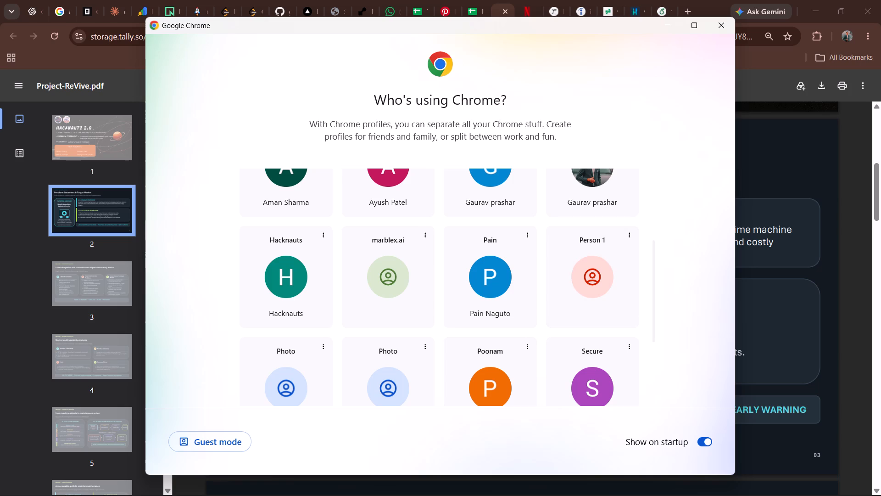
{"action": "scroll", "coordinate": [545, 333], "scroll_direction": "up", "scroll_amount": 5}
{"action": "scroll", "coordinate": [545, 333], "scroll_direction": "down", "scroll_amount": 2}
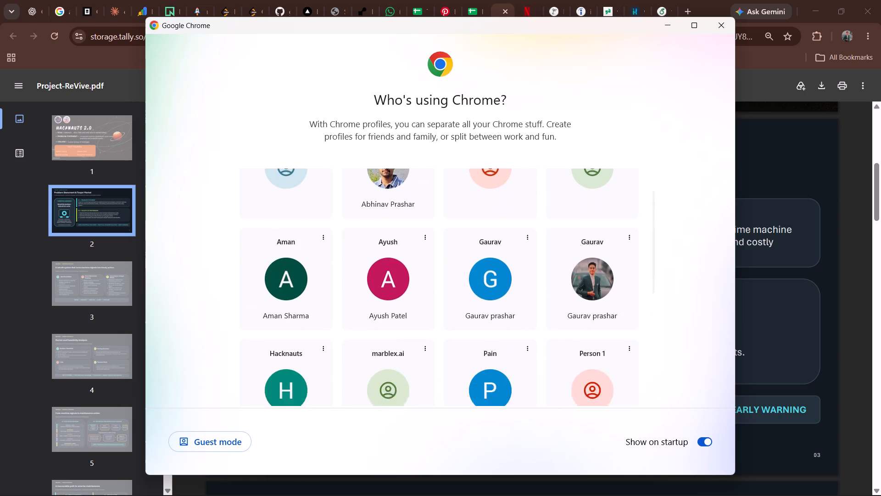
{"action": "scroll", "coordinate": [545, 333], "scroll_direction": "down", "scroll_amount": 2}
{"action": "scroll", "coordinate": [550, 315], "scroll_direction": "up", "scroll_amount": 1}
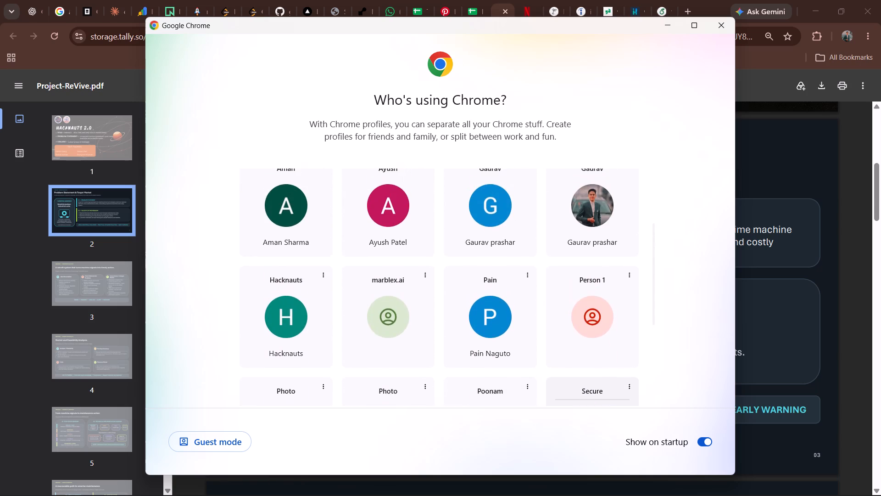
Switch to the Hacknauts Chrome profile and open a new tab in its window.
{"action": "scroll", "coordinate": [550, 315], "scroll_direction": "up", "scroll_amount": 1}
{"action": "left_click", "coordinate": [267, 265]}
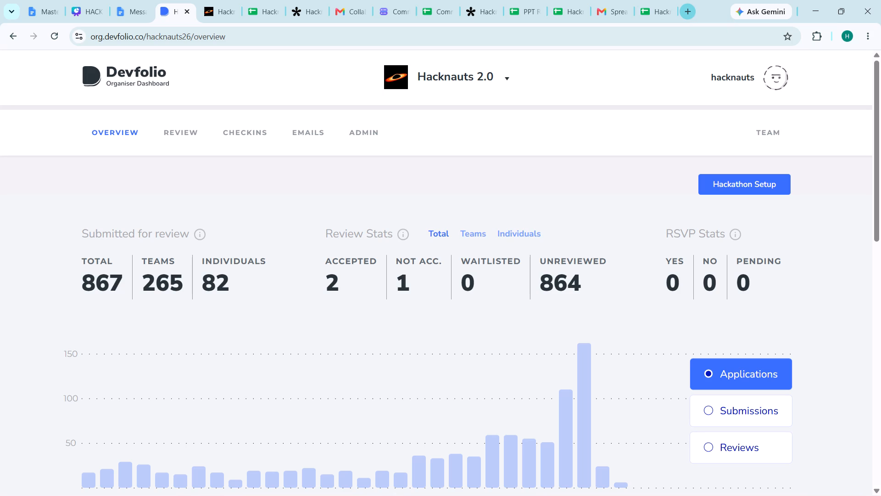
{"action": "left_click", "coordinate": [690, 11]}
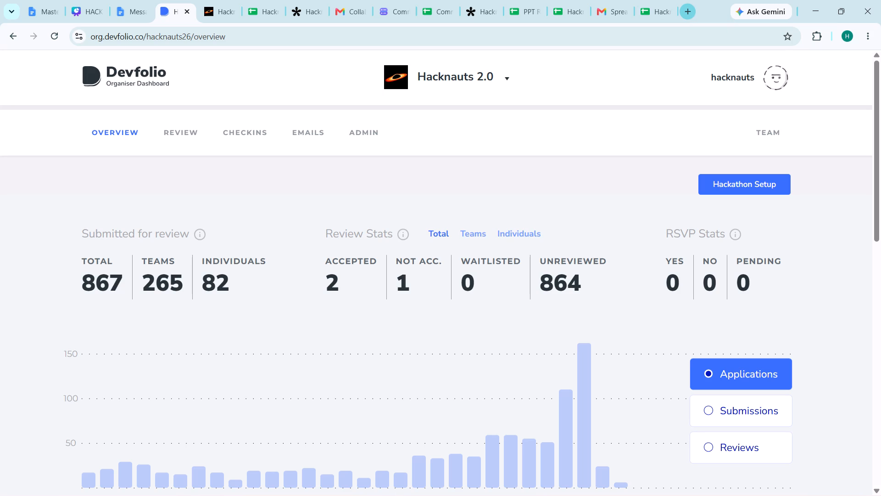
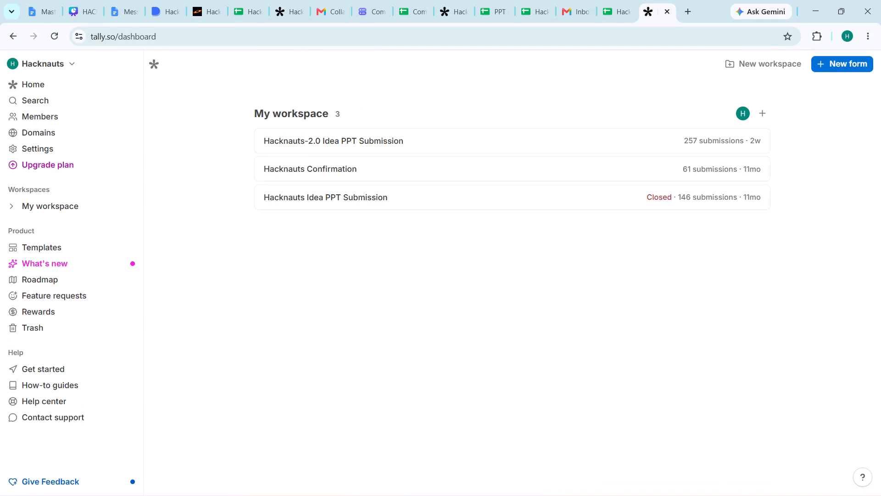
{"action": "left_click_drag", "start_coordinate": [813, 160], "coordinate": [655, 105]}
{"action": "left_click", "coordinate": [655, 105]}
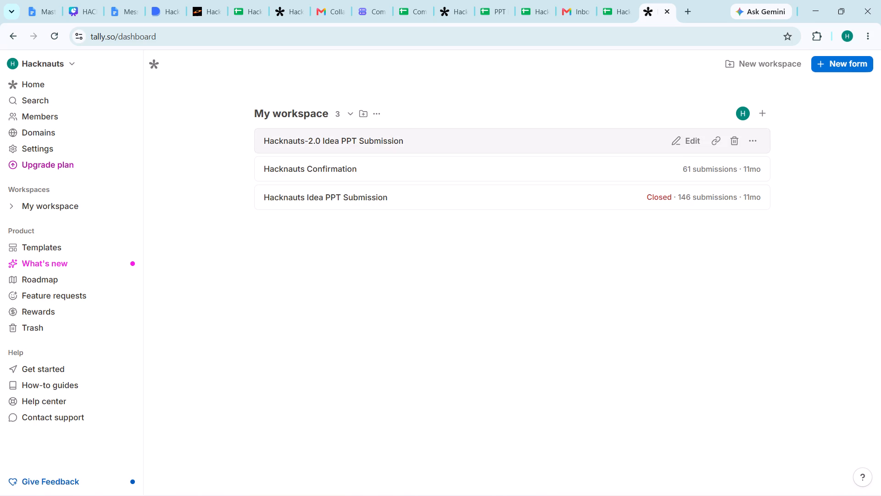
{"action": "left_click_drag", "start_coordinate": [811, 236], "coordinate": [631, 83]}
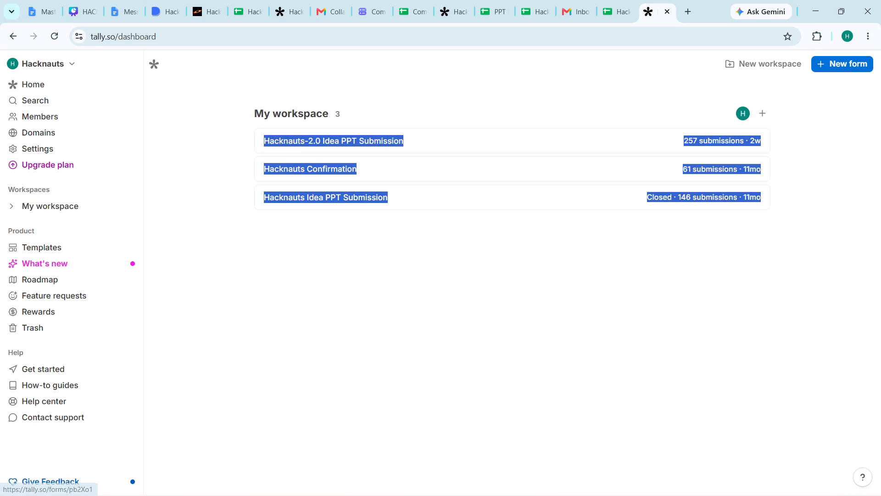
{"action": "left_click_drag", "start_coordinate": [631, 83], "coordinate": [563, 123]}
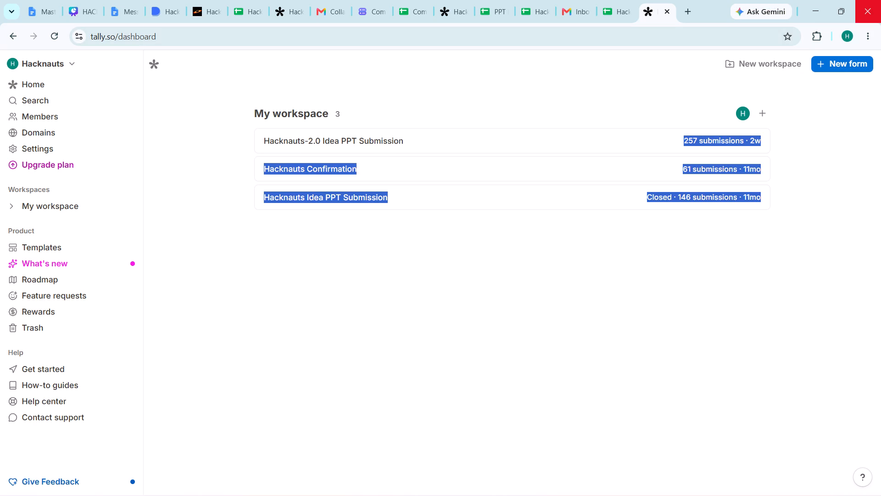
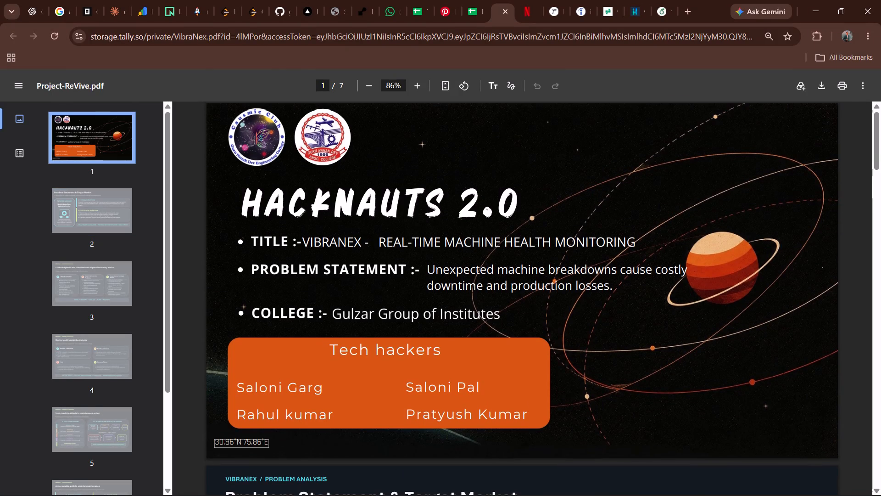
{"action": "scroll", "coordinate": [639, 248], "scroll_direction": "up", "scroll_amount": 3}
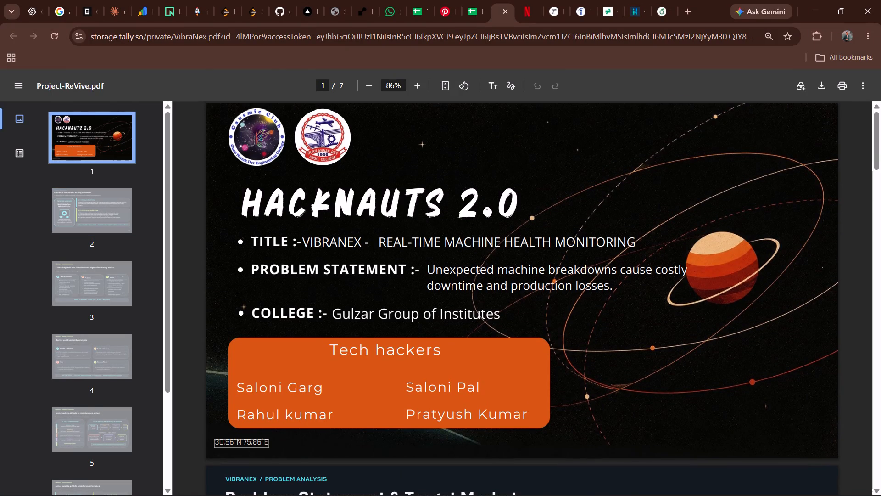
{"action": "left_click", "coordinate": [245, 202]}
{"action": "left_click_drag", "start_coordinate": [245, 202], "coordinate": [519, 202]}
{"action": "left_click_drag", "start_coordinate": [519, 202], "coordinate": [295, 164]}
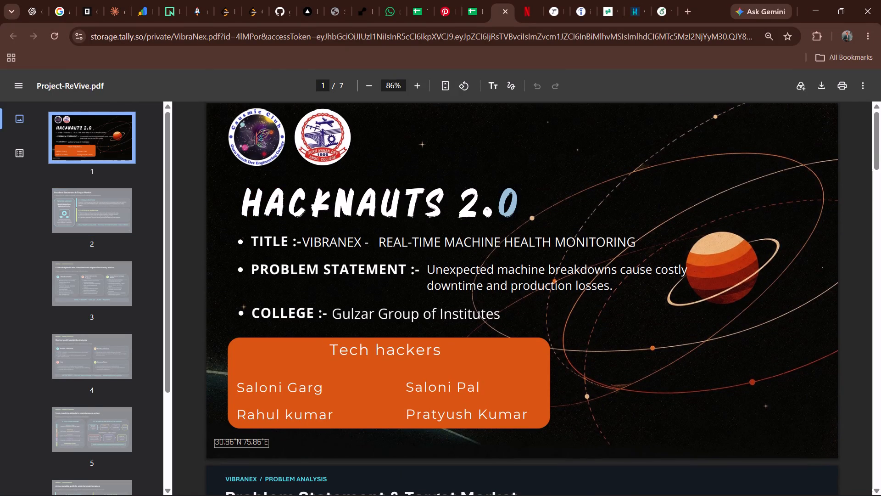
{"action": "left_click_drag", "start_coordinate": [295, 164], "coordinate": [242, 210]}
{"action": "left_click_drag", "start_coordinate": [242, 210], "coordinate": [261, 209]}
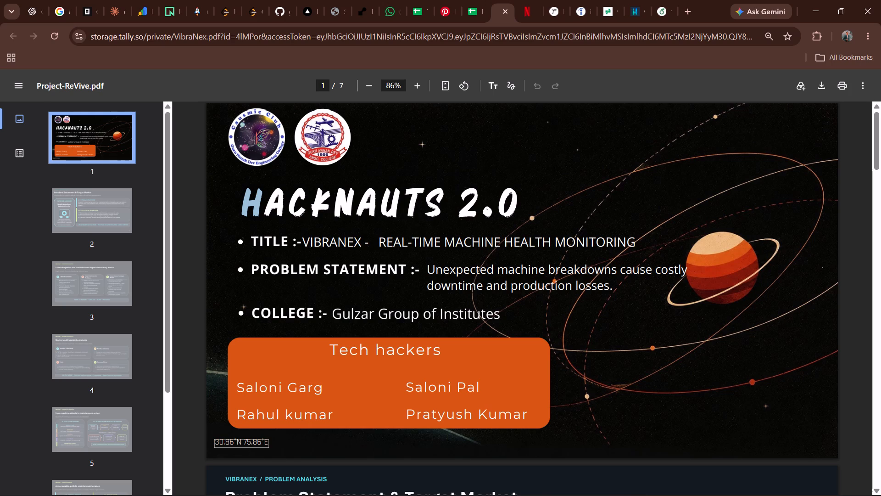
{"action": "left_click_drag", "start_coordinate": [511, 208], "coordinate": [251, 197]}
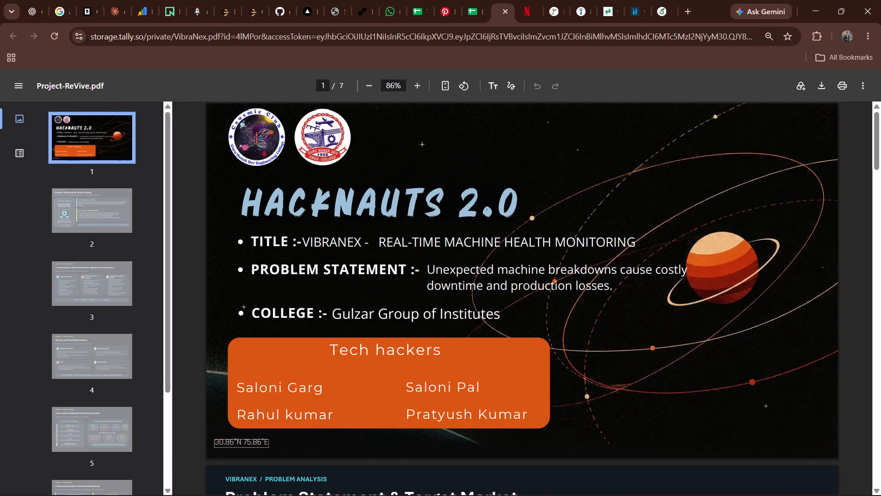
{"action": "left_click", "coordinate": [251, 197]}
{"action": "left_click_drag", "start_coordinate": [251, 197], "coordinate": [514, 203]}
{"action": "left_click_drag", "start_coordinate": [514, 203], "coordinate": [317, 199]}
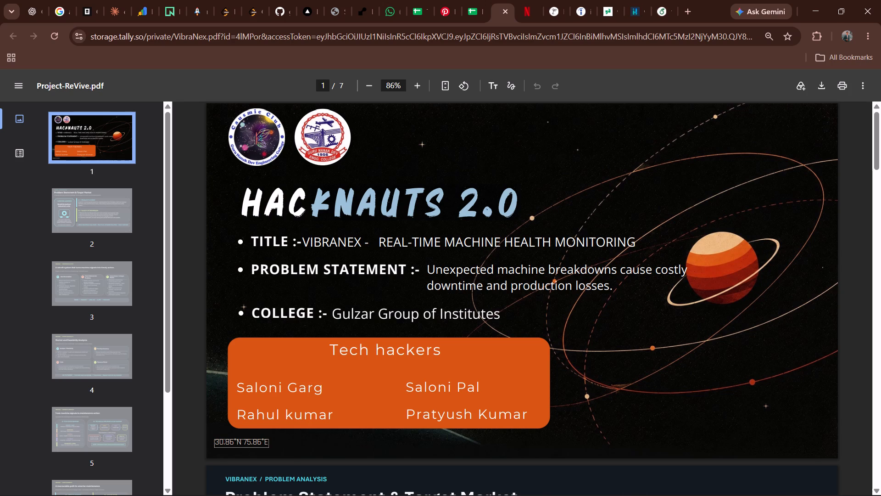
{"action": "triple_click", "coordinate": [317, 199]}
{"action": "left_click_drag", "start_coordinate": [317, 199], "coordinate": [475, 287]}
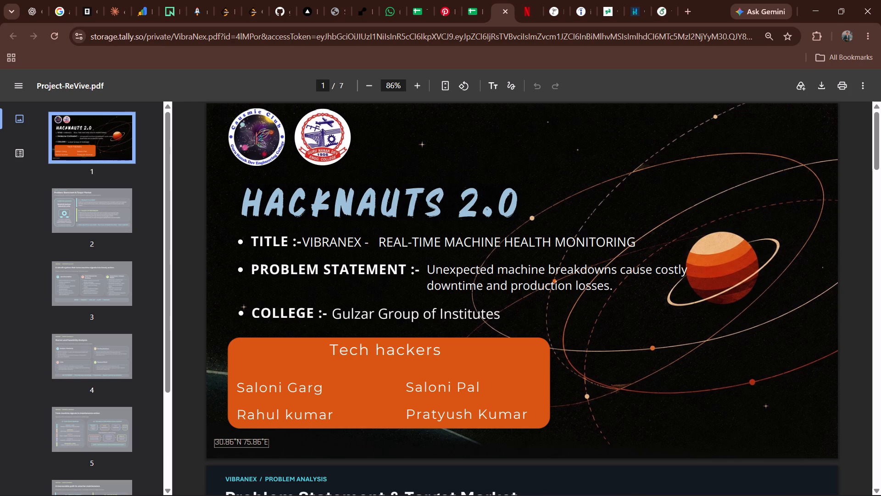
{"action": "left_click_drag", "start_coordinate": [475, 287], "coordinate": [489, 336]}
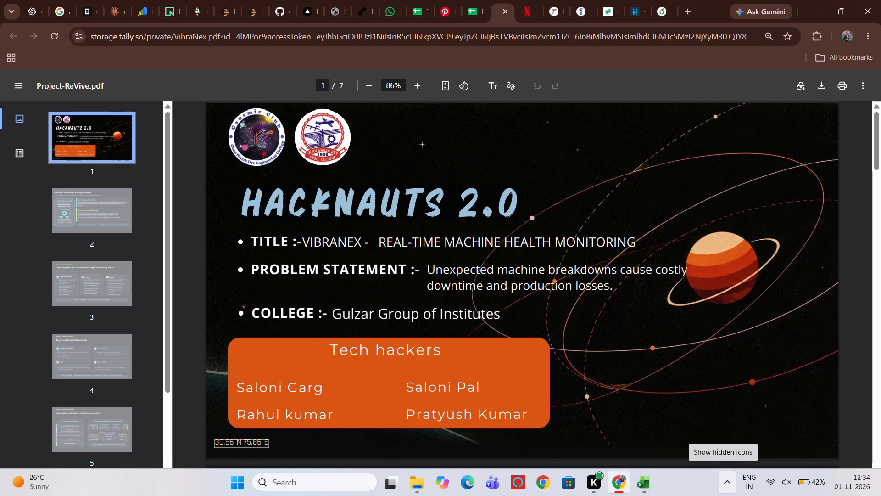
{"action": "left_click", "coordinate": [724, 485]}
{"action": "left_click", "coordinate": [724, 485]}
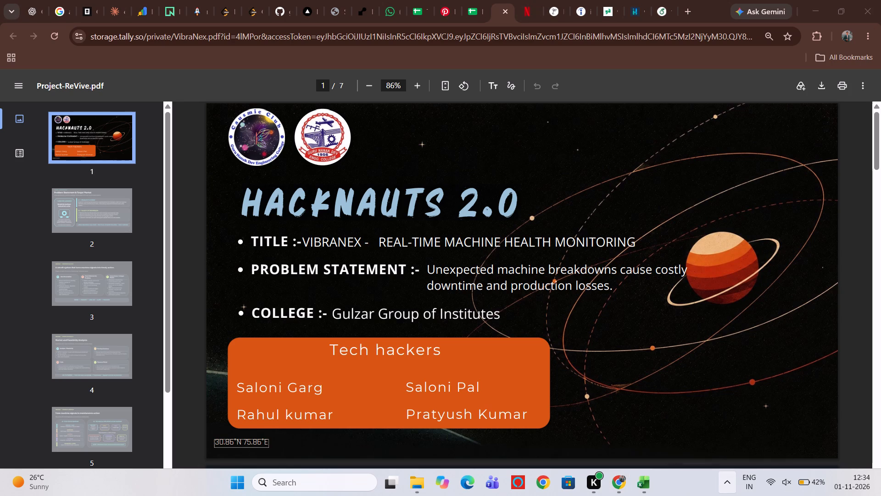
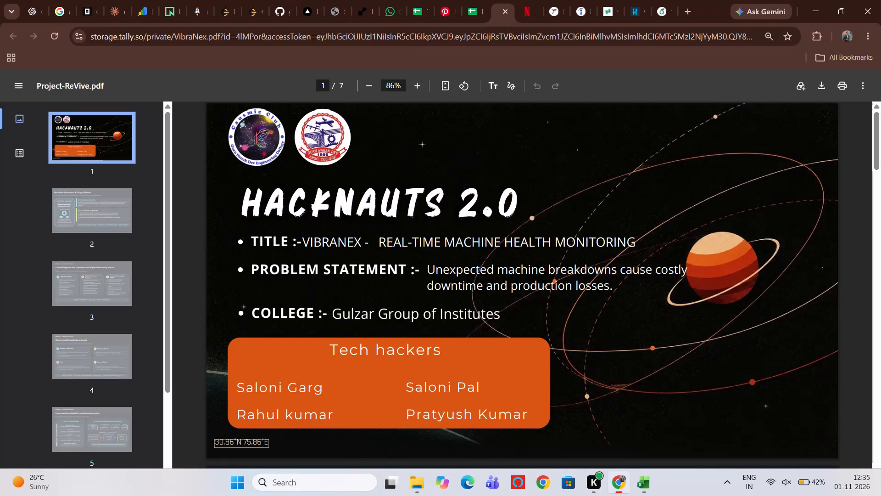
Review the VibraNex deck's title slide and its Problem Statement & Target Market slide, comparing the stated problem, target audience and validity points.
{"action": "left_click_drag", "start_coordinate": [698, 289], "coordinate": [611, 271]}
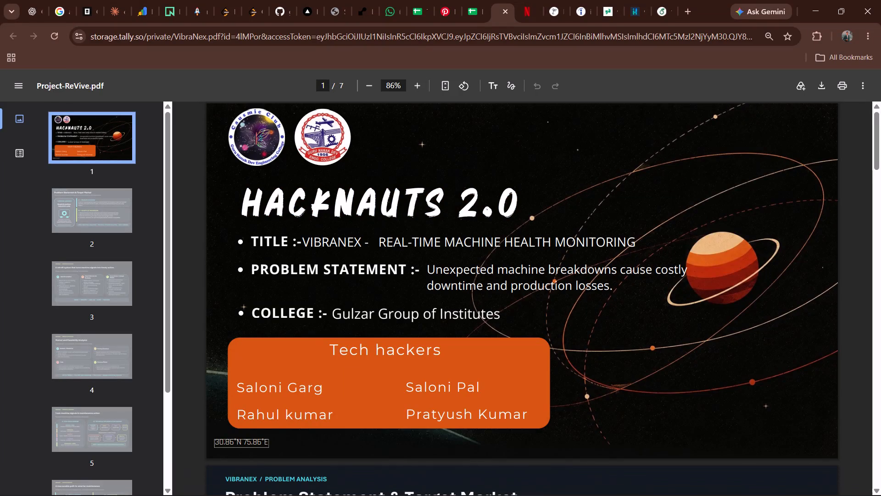
{"action": "scroll", "coordinate": [611, 271], "scroll_direction": "down", "scroll_amount": 5}
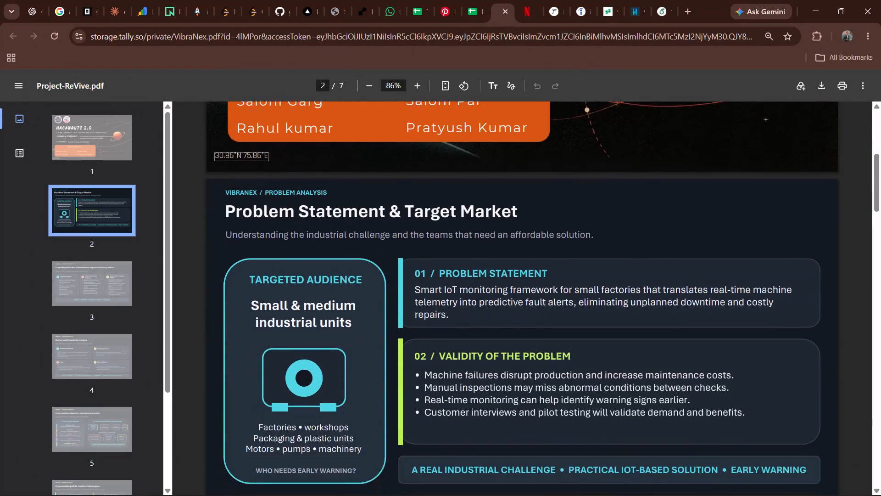
{"action": "scroll", "coordinate": [611, 271], "scroll_direction": "down", "scroll_amount": 6}
{"action": "scroll", "coordinate": [611, 271], "scroll_direction": "up", "scroll_amount": 12}
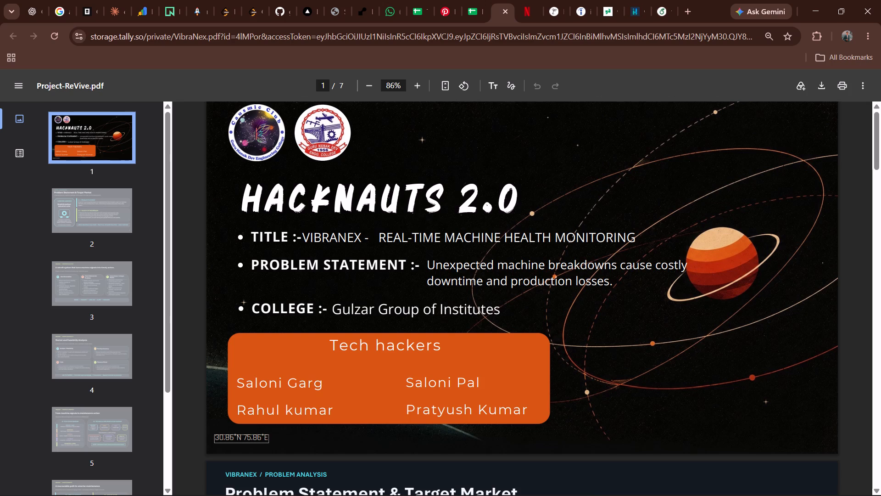
{"action": "scroll", "coordinate": [396, 345], "scroll_direction": "down", "scroll_amount": 6}
{"action": "scroll", "coordinate": [396, 345], "scroll_direction": "up", "scroll_amount": 8}
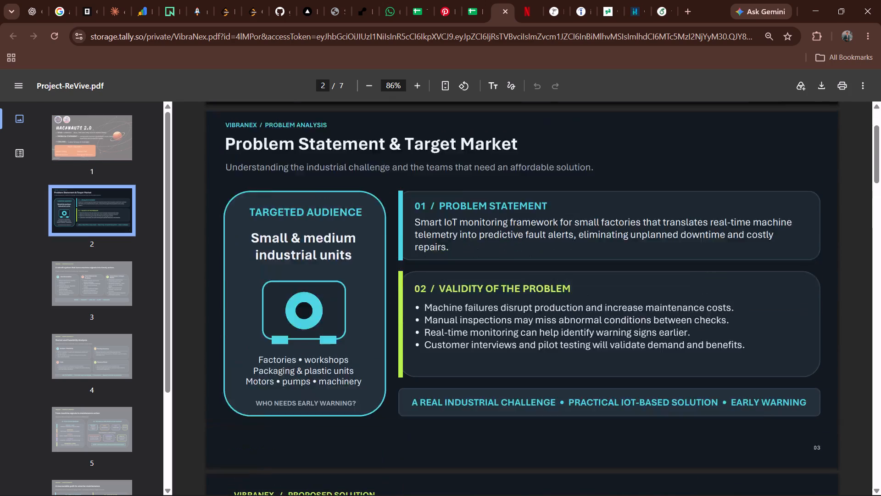
{"action": "scroll", "coordinate": [396, 345], "scroll_direction": "up", "scroll_amount": 7}
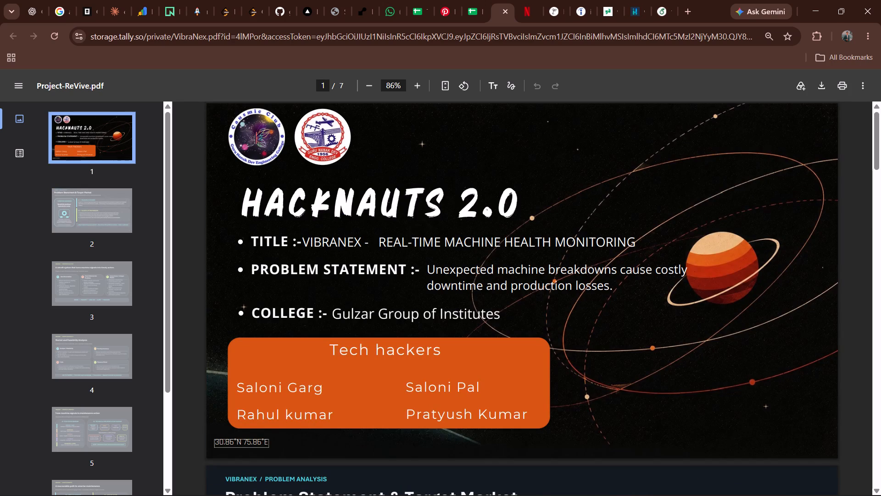
{"action": "left_click_drag", "start_coordinate": [235, 197], "coordinate": [535, 440]}
{"action": "scroll", "coordinate": [535, 440], "scroll_direction": "down", "scroll_amount": 2}
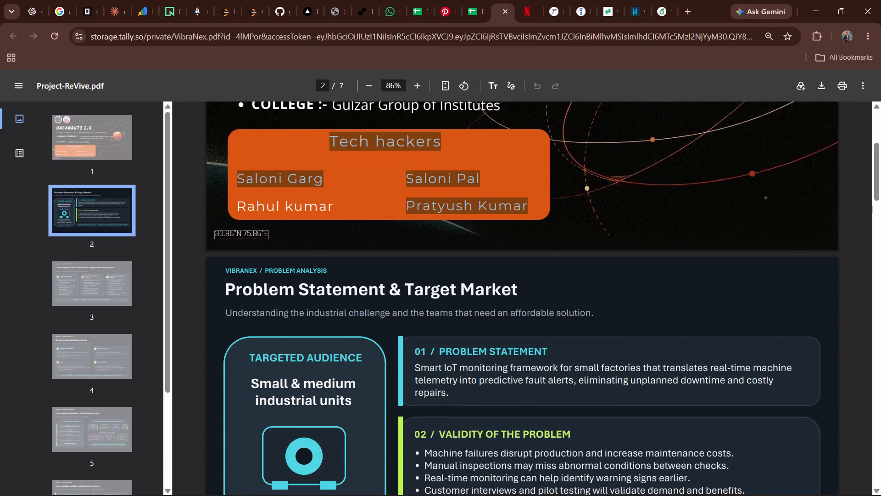
{"action": "scroll", "coordinate": [535, 440], "scroll_direction": "down", "scroll_amount": 2}
{"action": "scroll", "coordinate": [535, 440], "scroll_direction": "up", "scroll_amount": 5}
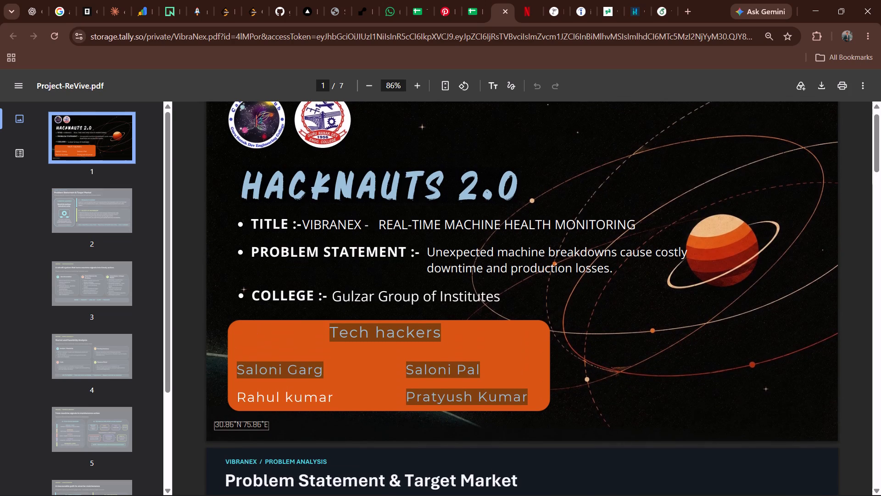
{"action": "left_click_drag", "start_coordinate": [531, 404], "coordinate": [258, 158]}
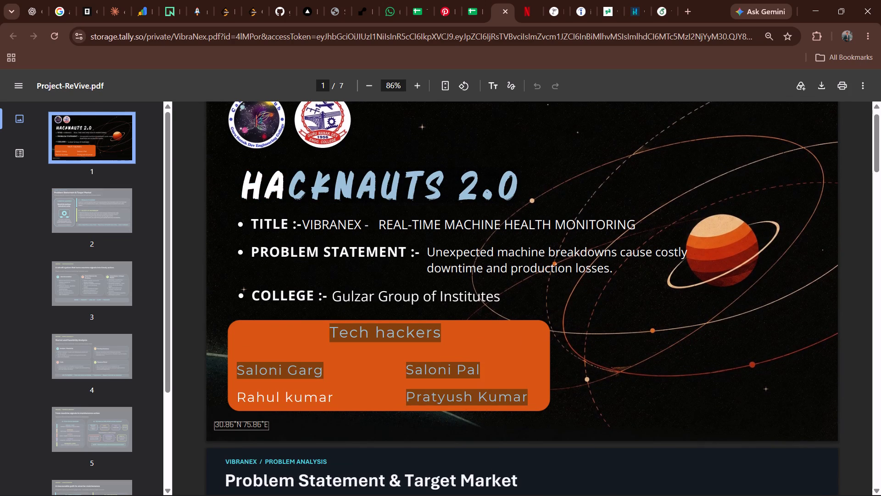
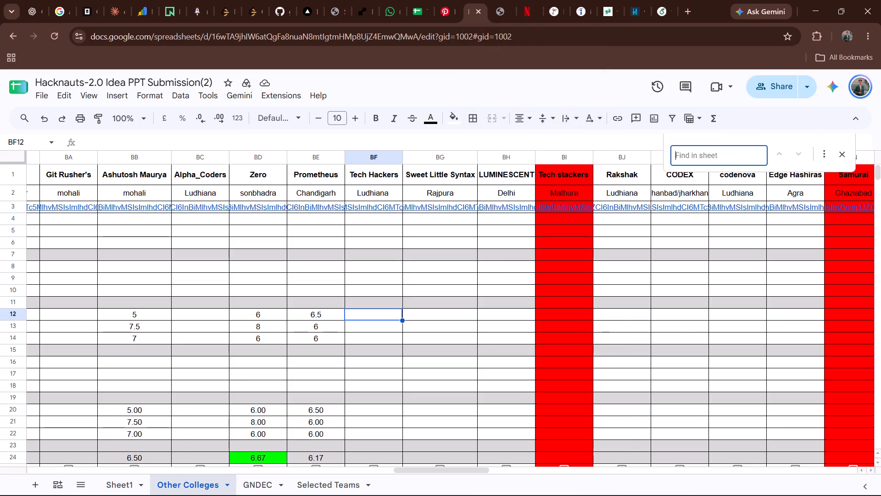
{"action": "key", "text": "b"}
{"action": "type", "text": "ra"}
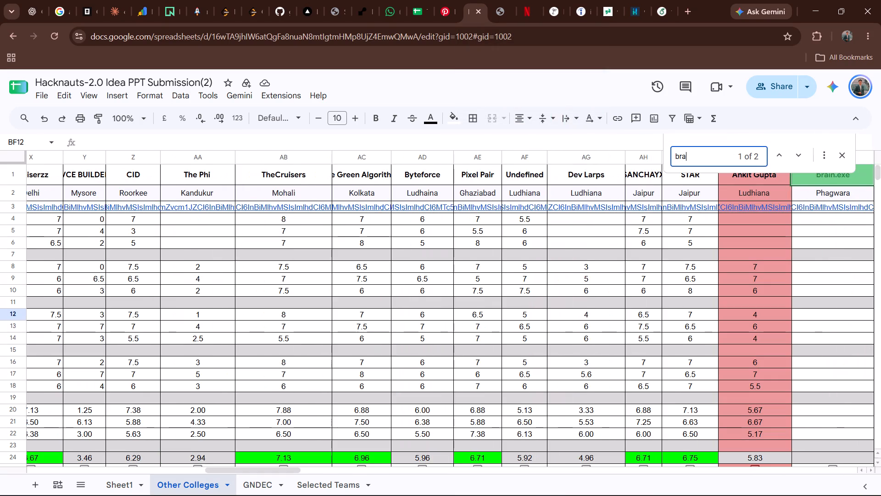
{"action": "type", "text": "in"}
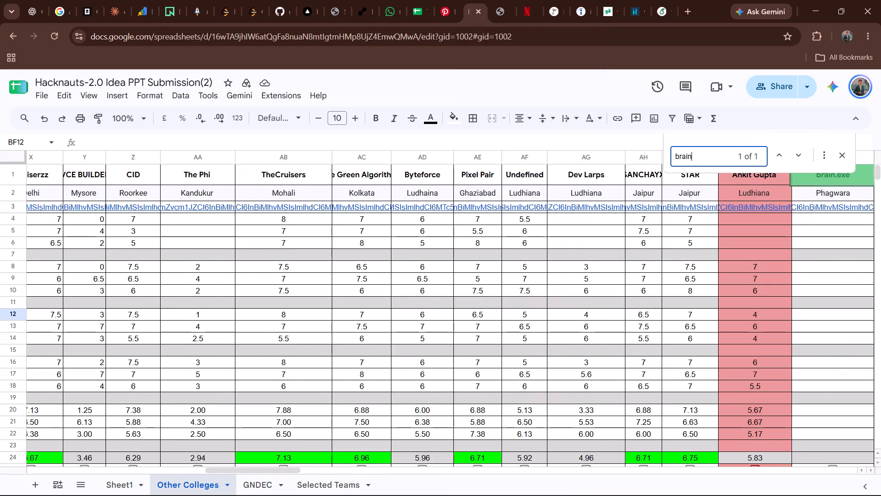
{"action": "scroll", "coordinate": [568, 289], "scroll_direction": "left", "scroll_amount": 4}
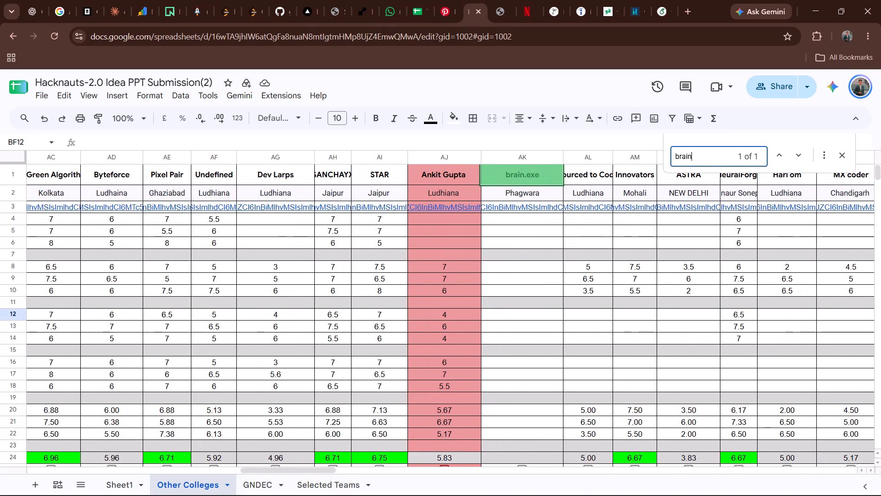
{"action": "scroll", "coordinate": [568, 289], "scroll_direction": "left", "scroll_amount": 1}
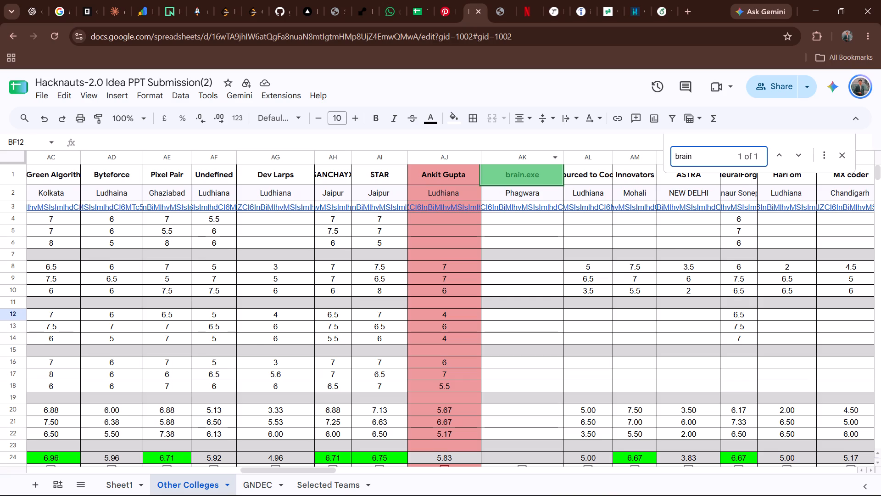
Open the brain.exe team's submitted presentation, check its title slide, and return to the evaluation workbook.
{"action": "left_click", "coordinate": [534, 228]}
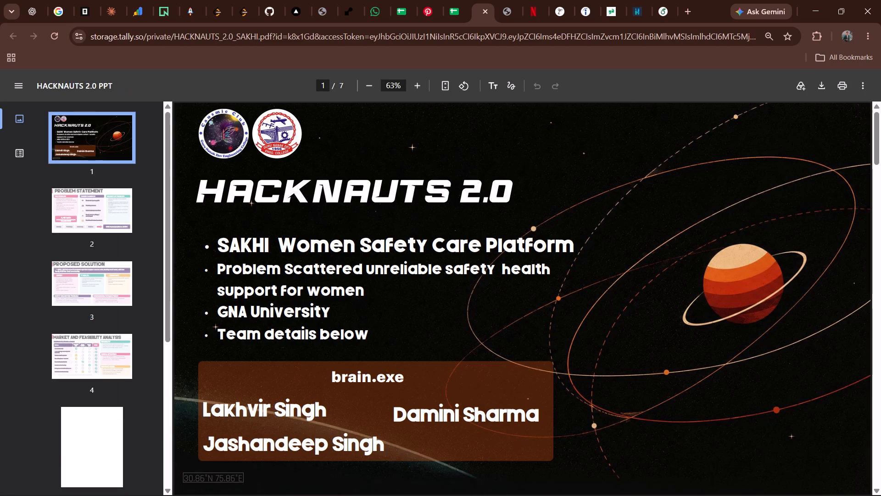
{"action": "scroll", "coordinate": [534, 228], "scroll_direction": "down", "scroll_amount": 1}
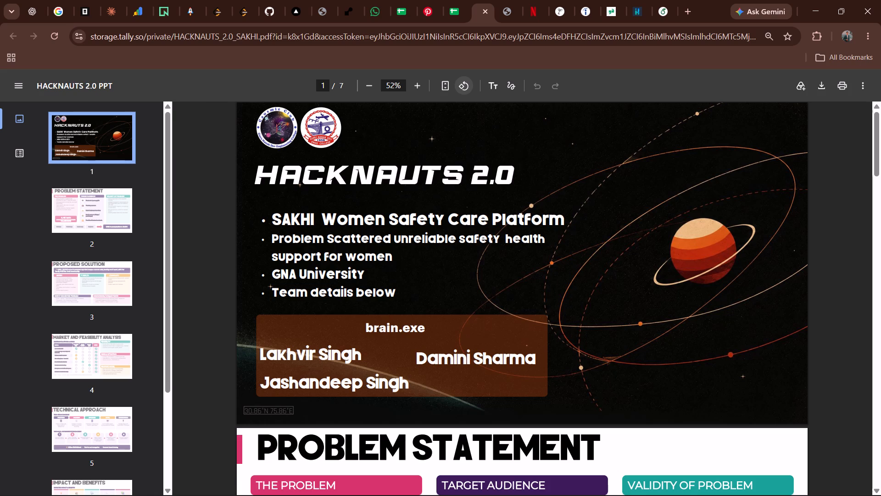
{"action": "left_click", "coordinate": [450, 10]}
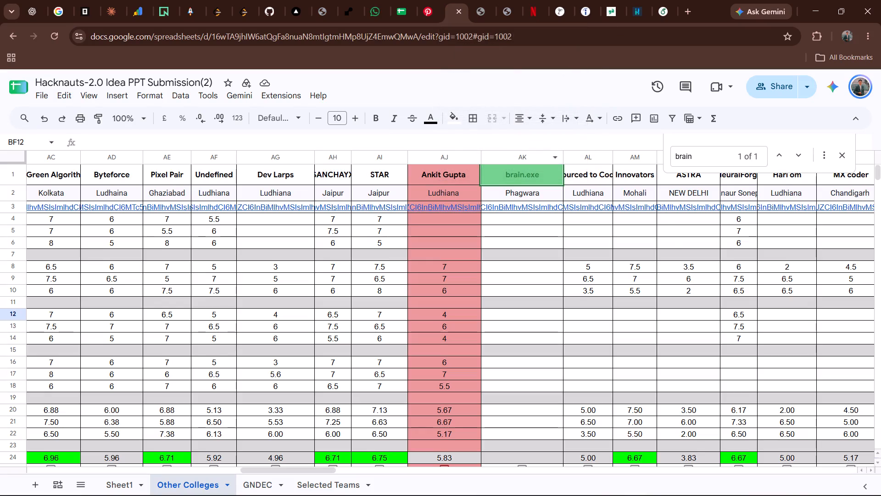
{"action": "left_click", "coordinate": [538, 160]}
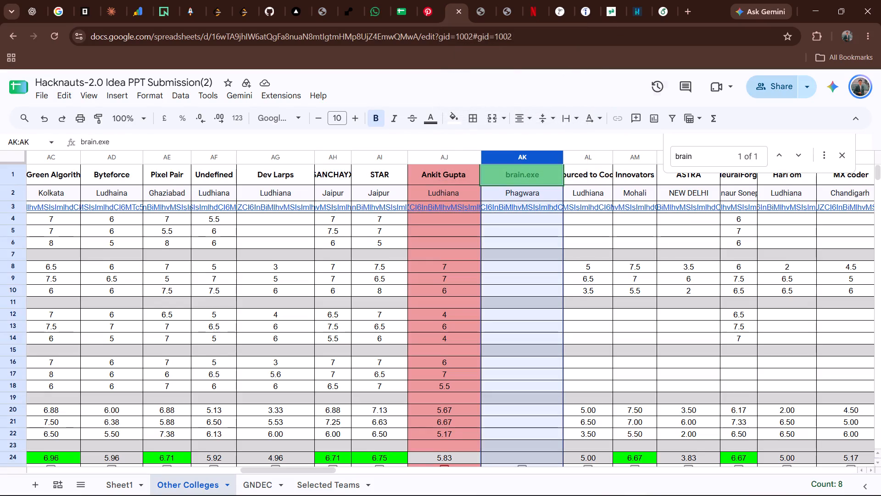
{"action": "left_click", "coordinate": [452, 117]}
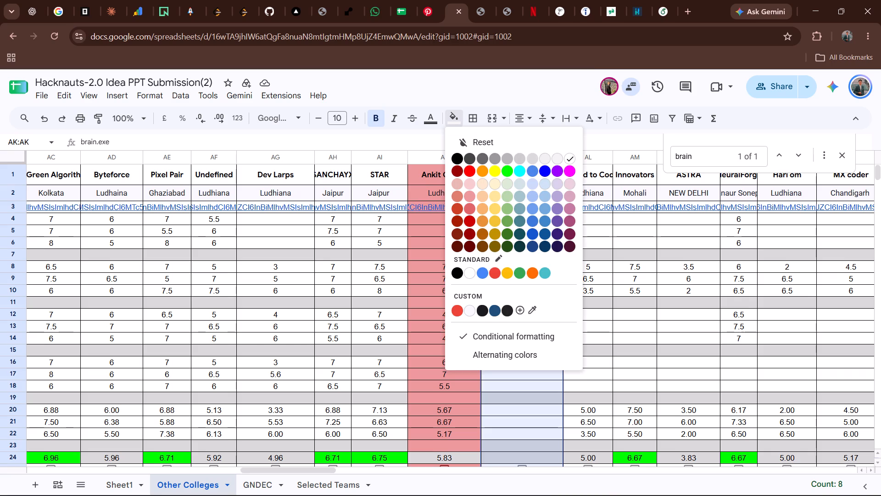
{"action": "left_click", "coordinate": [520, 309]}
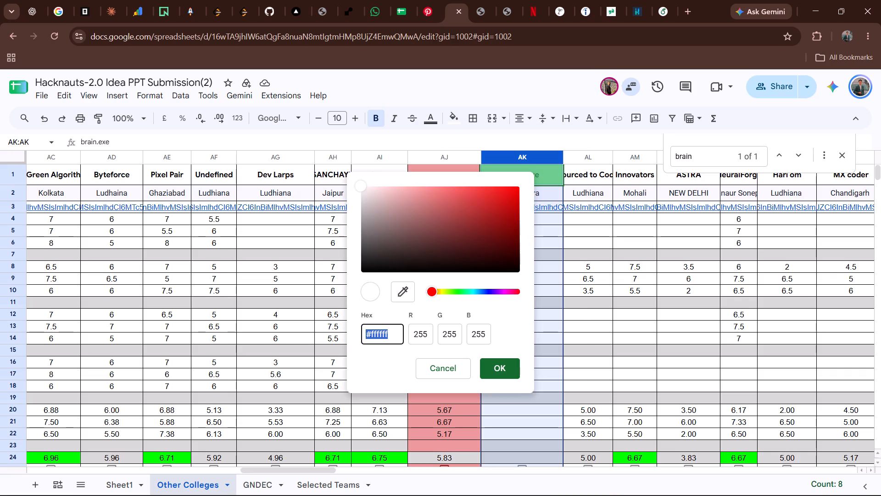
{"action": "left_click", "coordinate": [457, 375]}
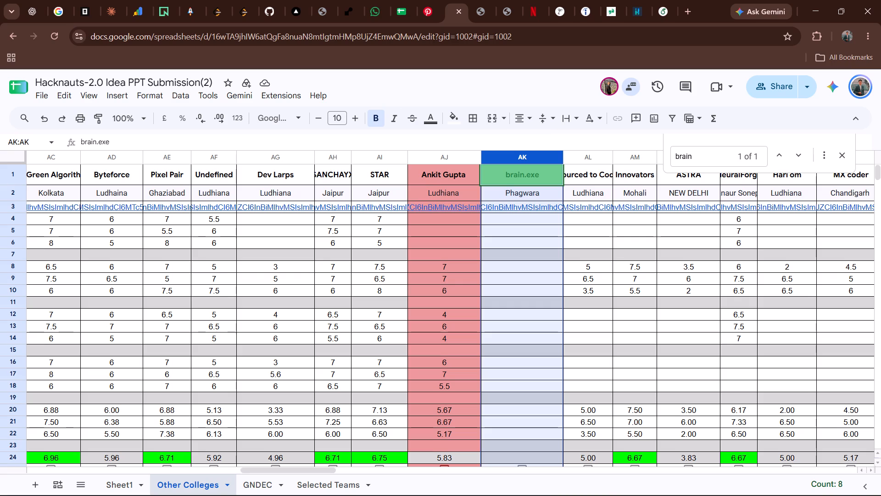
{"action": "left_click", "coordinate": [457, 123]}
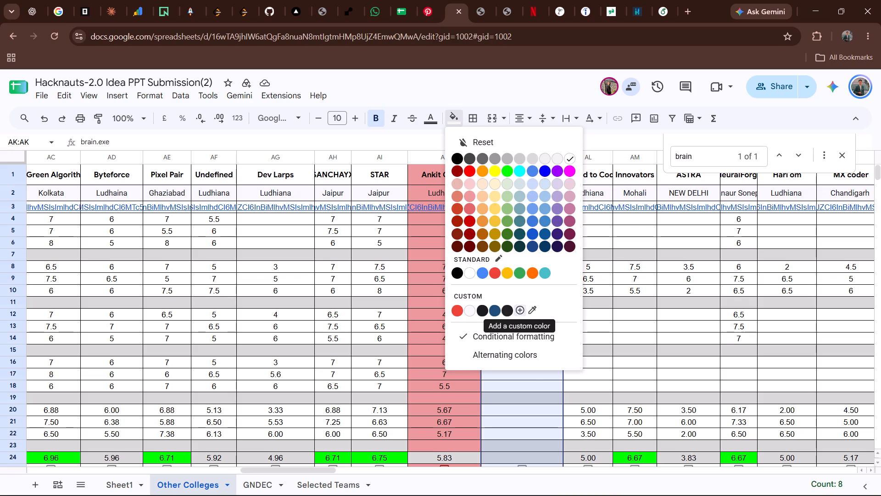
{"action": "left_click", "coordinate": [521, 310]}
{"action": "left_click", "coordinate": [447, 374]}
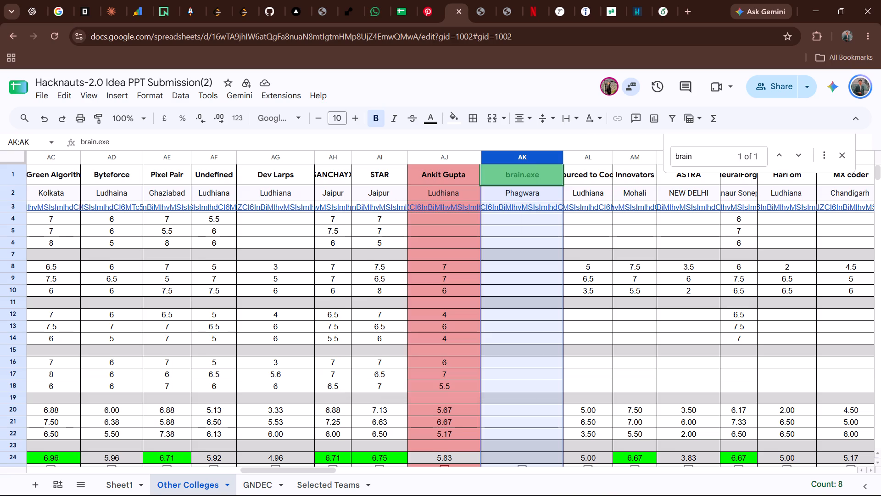
Fill the whole brain.exe column with the light red sampled from the neighbouring shaded team column, and close the sheet search.
{"action": "left_click", "coordinate": [455, 120]}
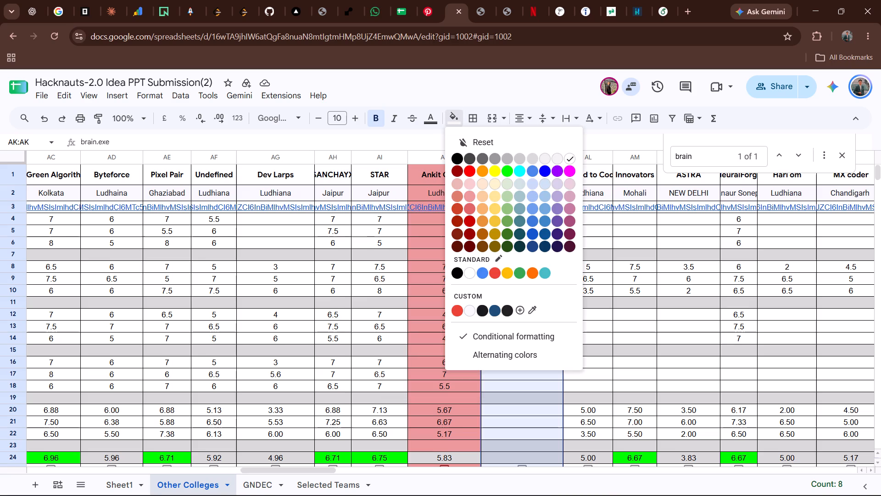
{"action": "left_click", "coordinate": [532, 312]}
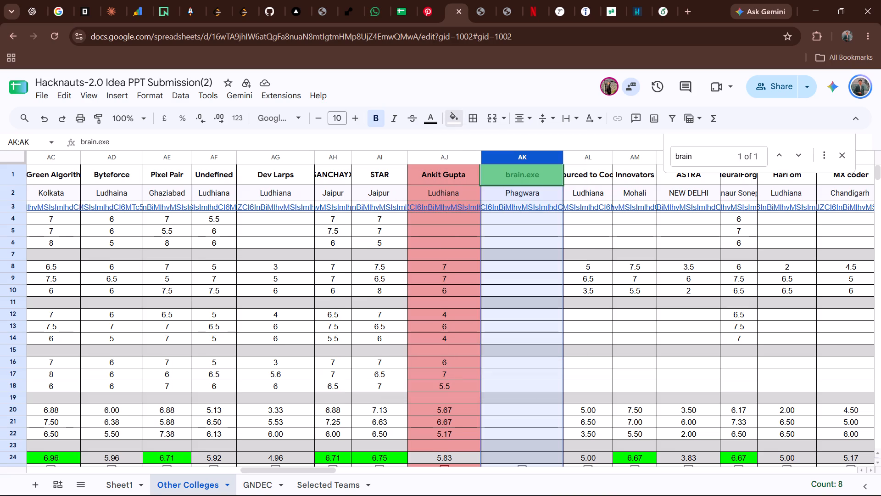
{"action": "left_click", "coordinate": [422, 338]}
{"action": "scroll", "coordinate": [584, 314], "scroll_direction": "down", "scroll_amount": 1}
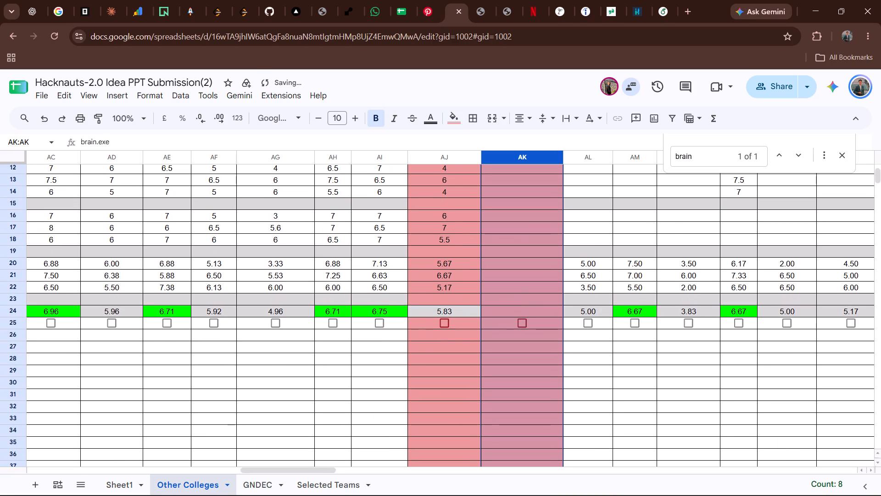
{"action": "left_click", "coordinate": [581, 235]}
{"action": "scroll", "coordinate": [581, 235], "scroll_direction": "up", "scroll_amount": 10}
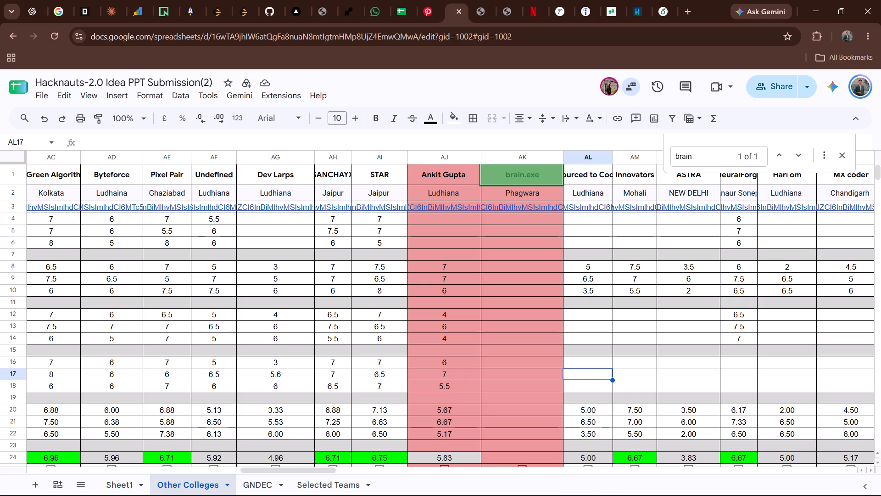
{"action": "left_click", "coordinate": [839, 158]}
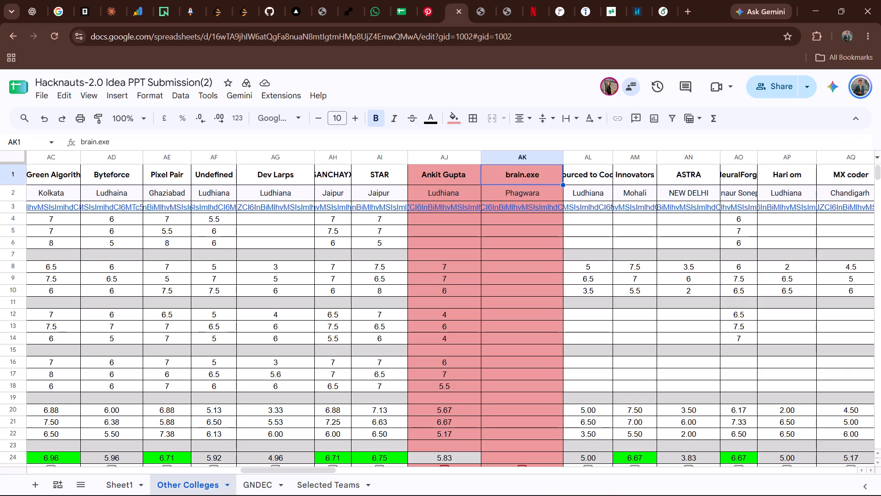
Look across the team columns and their scores in the Other Colleges sheet, ending at the Tech Hackers column.
{"action": "scroll", "coordinate": [830, 351], "scroll_direction": "left", "scroll_amount": 2}
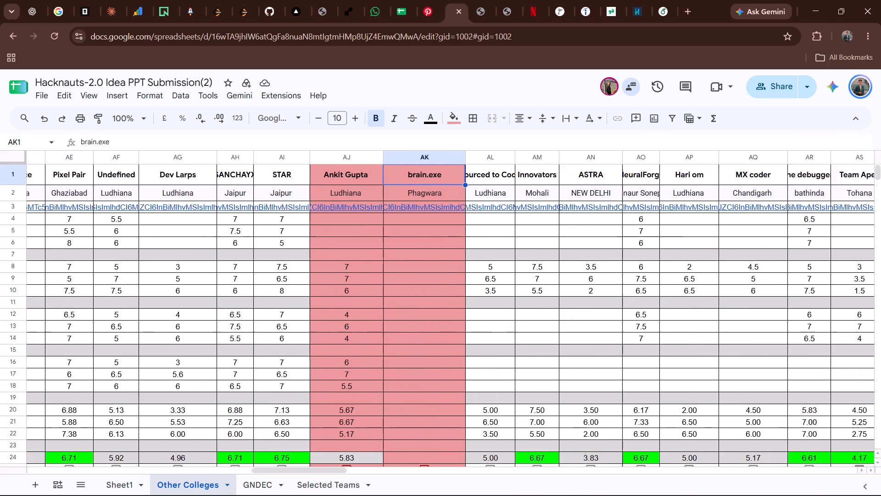
{"action": "scroll", "coordinate": [830, 351], "scroll_direction": "left", "scroll_amount": 12}
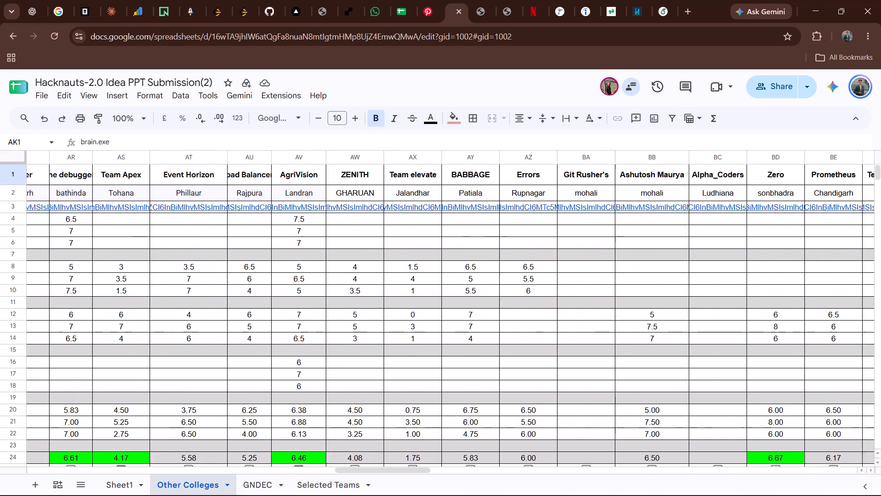
{"action": "scroll", "coordinate": [830, 351], "scroll_direction": "left", "scroll_amount": 5}
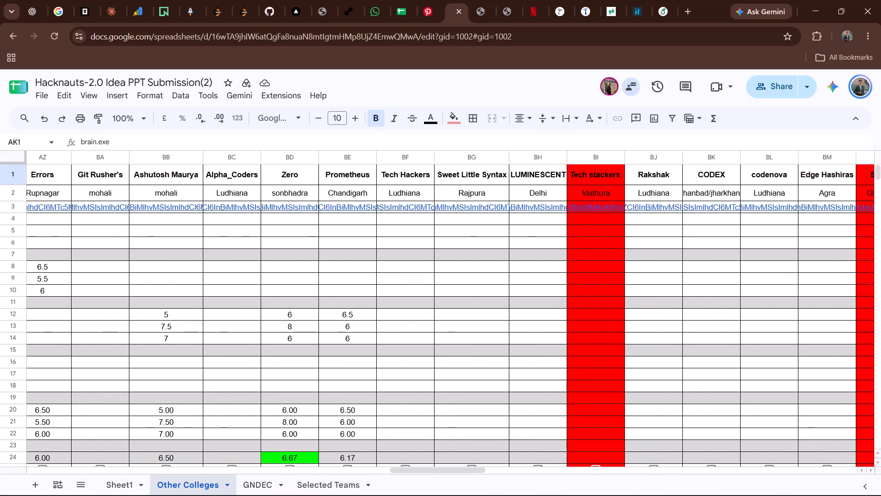
{"action": "scroll", "coordinate": [357, 321], "scroll_direction": "right", "scroll_amount": 15}
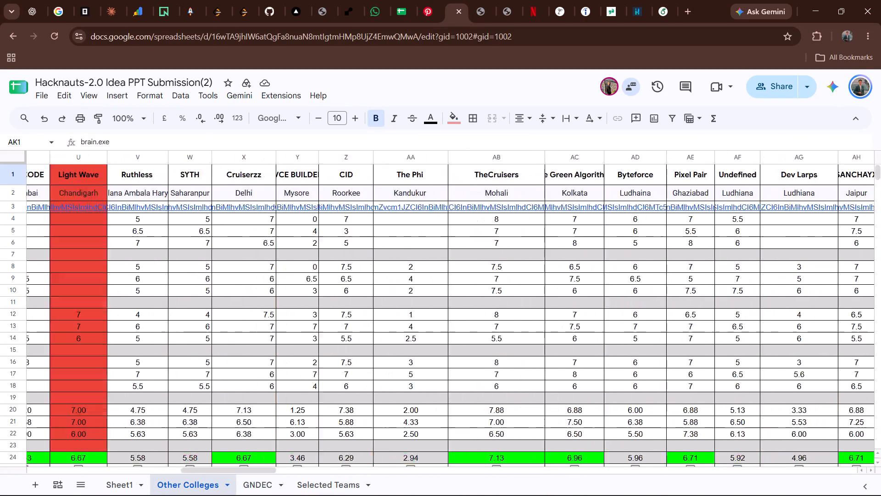
{"action": "scroll", "coordinate": [357, 321], "scroll_direction": "right", "scroll_amount": 6}
{"action": "scroll", "coordinate": [357, 321], "scroll_direction": "left", "scroll_amount": 10}
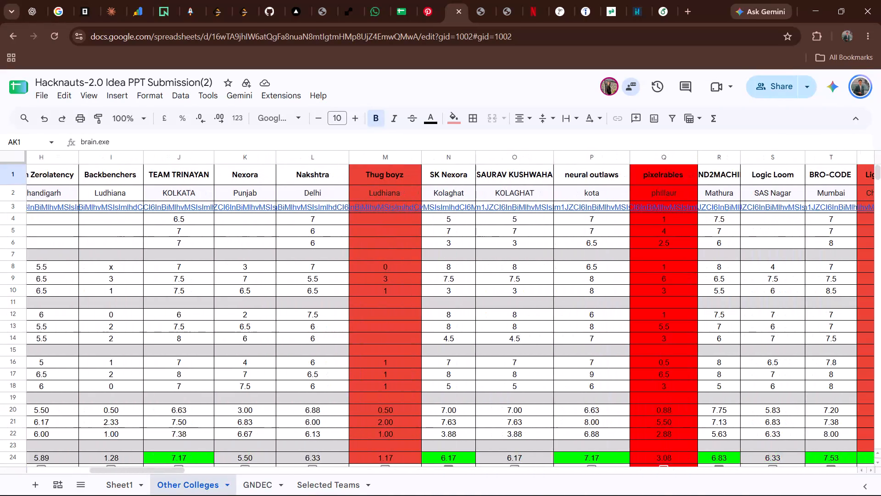
{"action": "scroll", "coordinate": [357, 321], "scroll_direction": "left", "scroll_amount": 13}
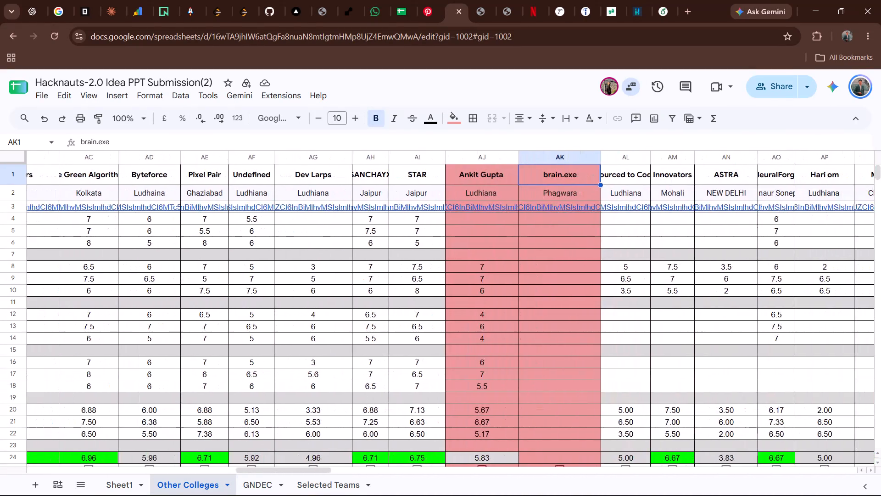
{"action": "scroll", "coordinate": [357, 321], "scroll_direction": "left", "scroll_amount": 9}
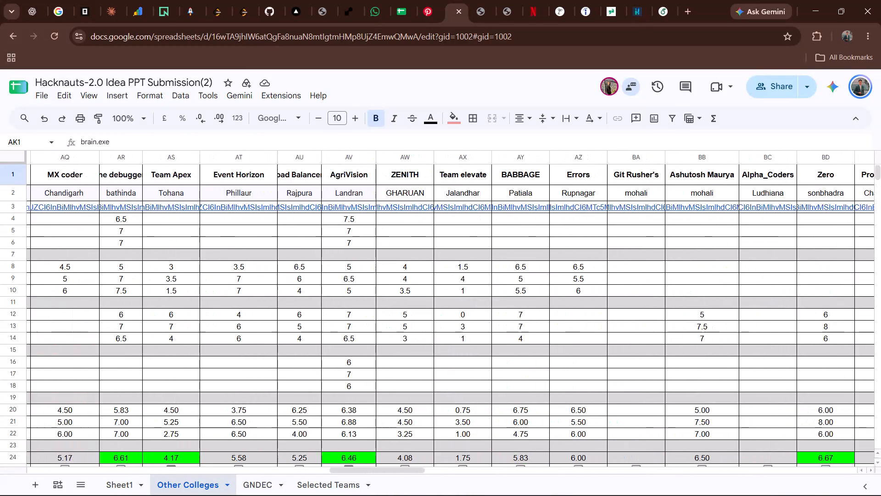
{"action": "scroll", "coordinate": [357, 321], "scroll_direction": "left", "scroll_amount": 8}
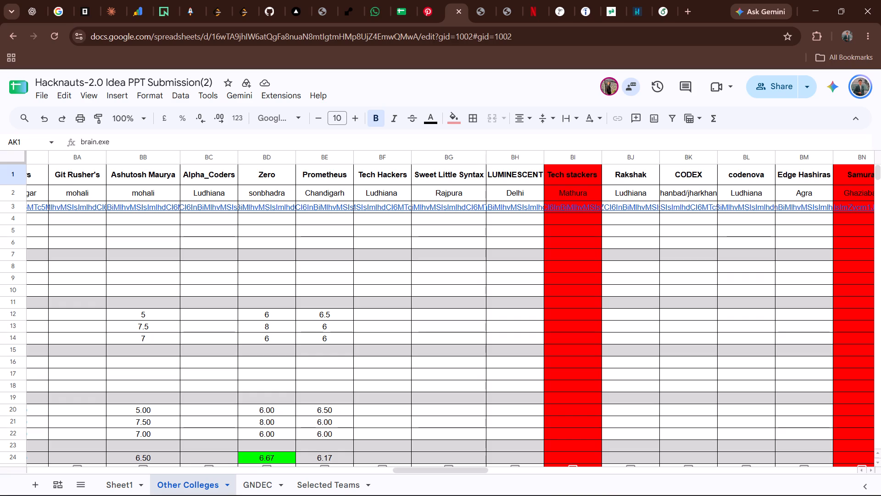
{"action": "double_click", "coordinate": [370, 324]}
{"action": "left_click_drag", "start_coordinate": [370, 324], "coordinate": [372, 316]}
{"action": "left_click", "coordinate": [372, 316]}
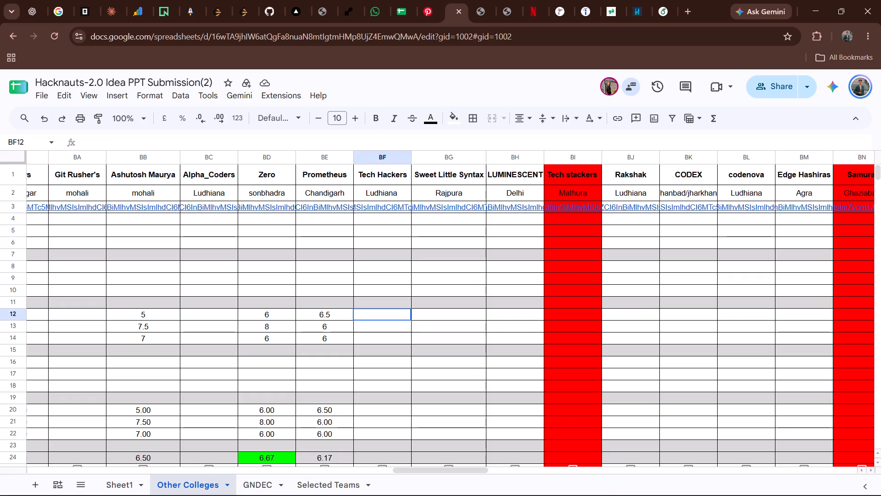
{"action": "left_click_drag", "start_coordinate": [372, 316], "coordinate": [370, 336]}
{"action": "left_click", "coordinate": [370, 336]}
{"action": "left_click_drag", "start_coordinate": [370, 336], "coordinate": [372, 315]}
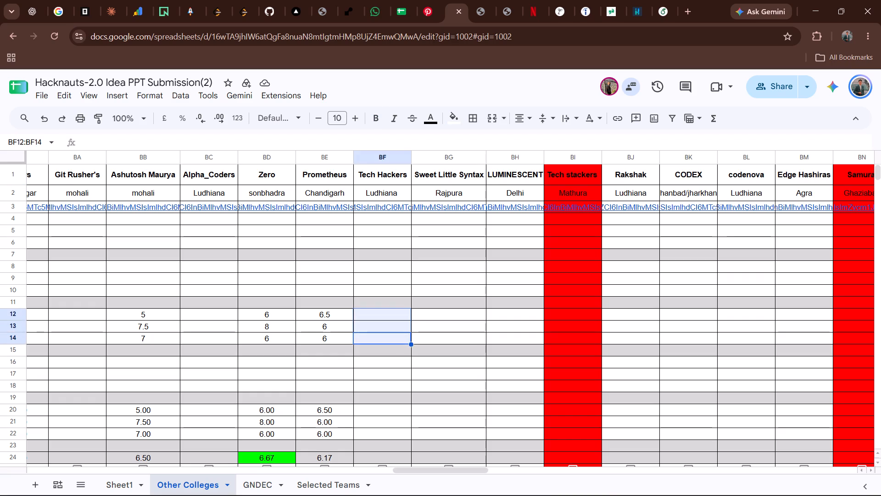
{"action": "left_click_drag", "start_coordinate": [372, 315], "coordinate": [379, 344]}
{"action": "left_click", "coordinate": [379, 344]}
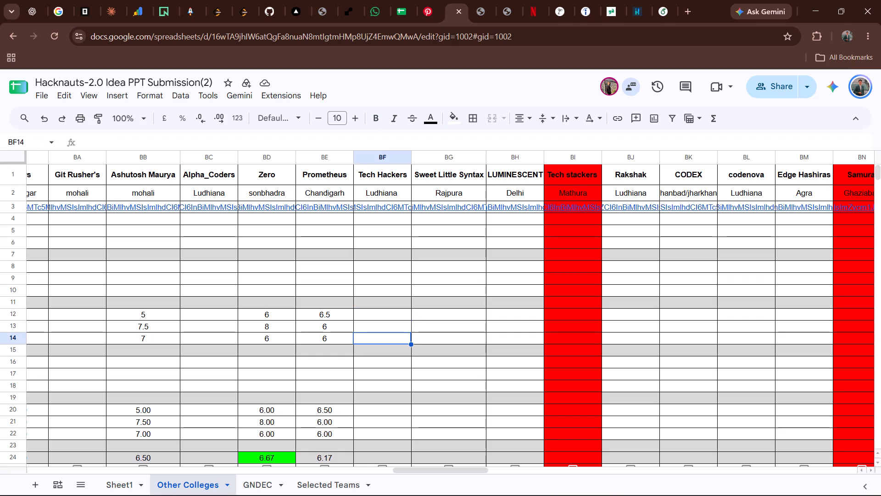
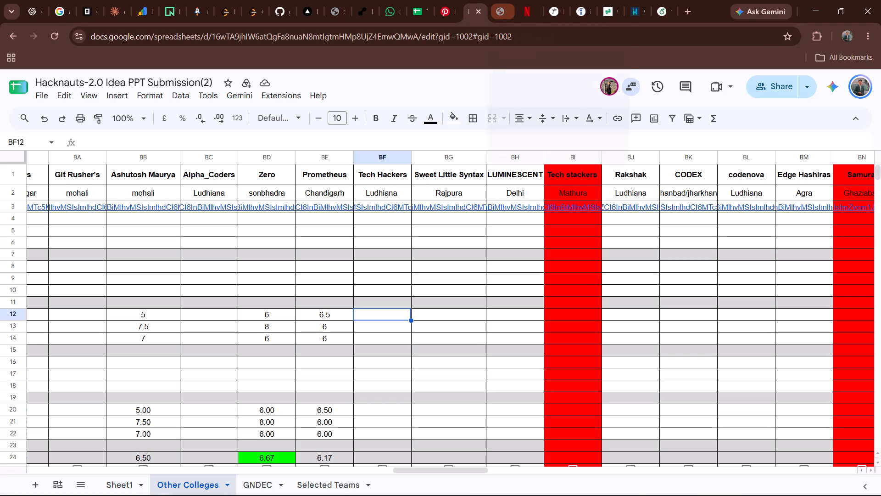
{"action": "left_click", "coordinate": [497, 2]}
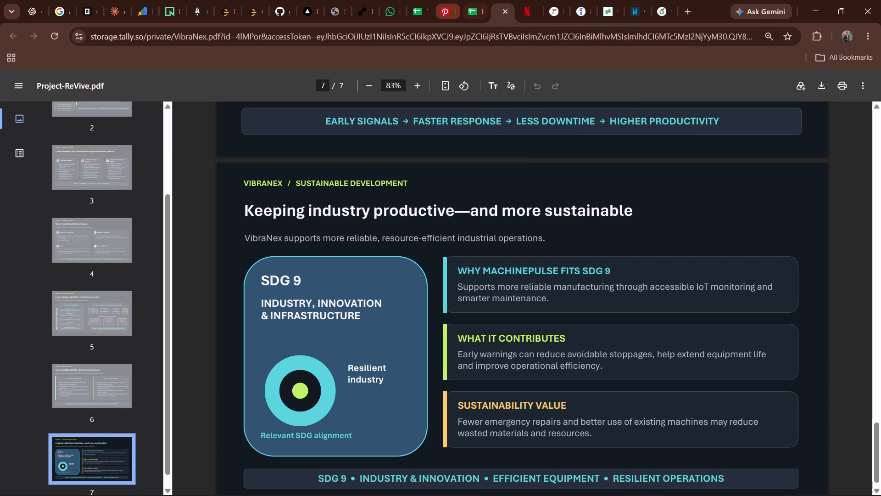
{"action": "left_click", "coordinate": [469, 6]}
{"action": "type", "text": "7.5"}
{"action": "key", "text": "Return"}
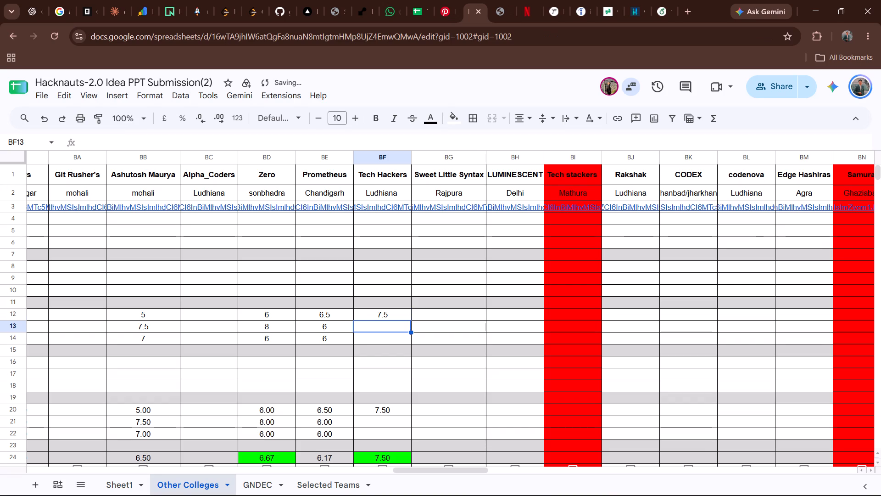
{"action": "type", "text": "5.5"}
{"action": "key", "text": "Return"}
{"action": "key", "text": "6"}
{"action": "key", "text": "Return"}
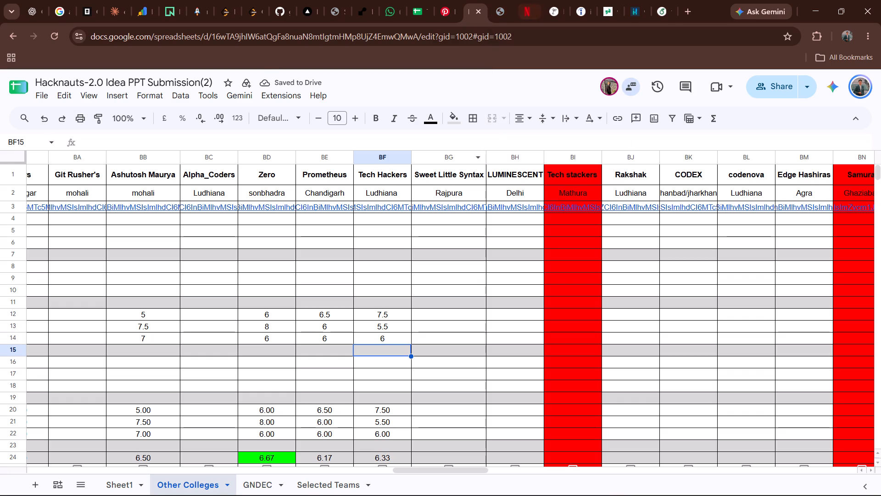
Close the Project-ReVive.pdf presentation and return to the evaluation workbook.
{"action": "left_click", "coordinate": [504, 13]}
{"action": "left_click", "coordinate": [504, 13]}
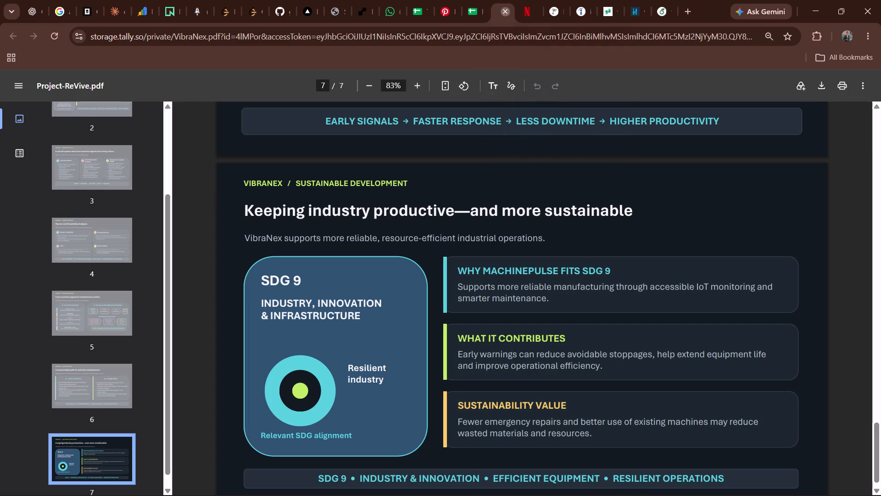
{"action": "left_click", "coordinate": [471, 14]}
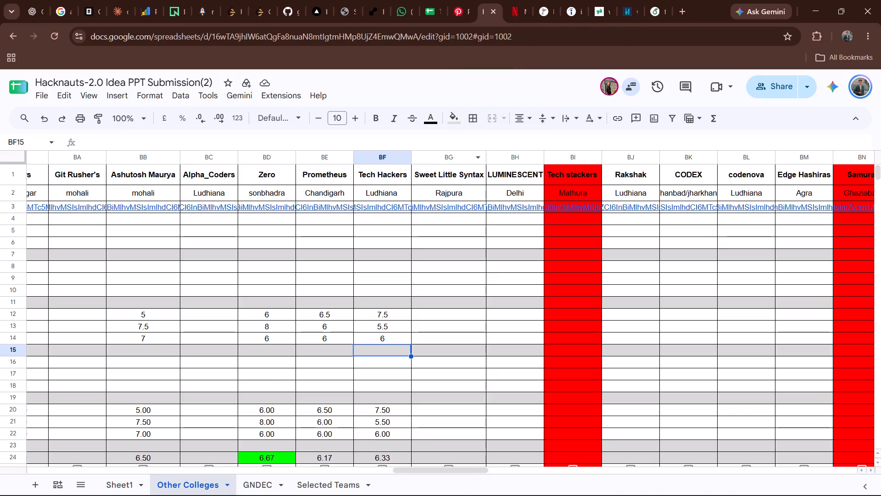